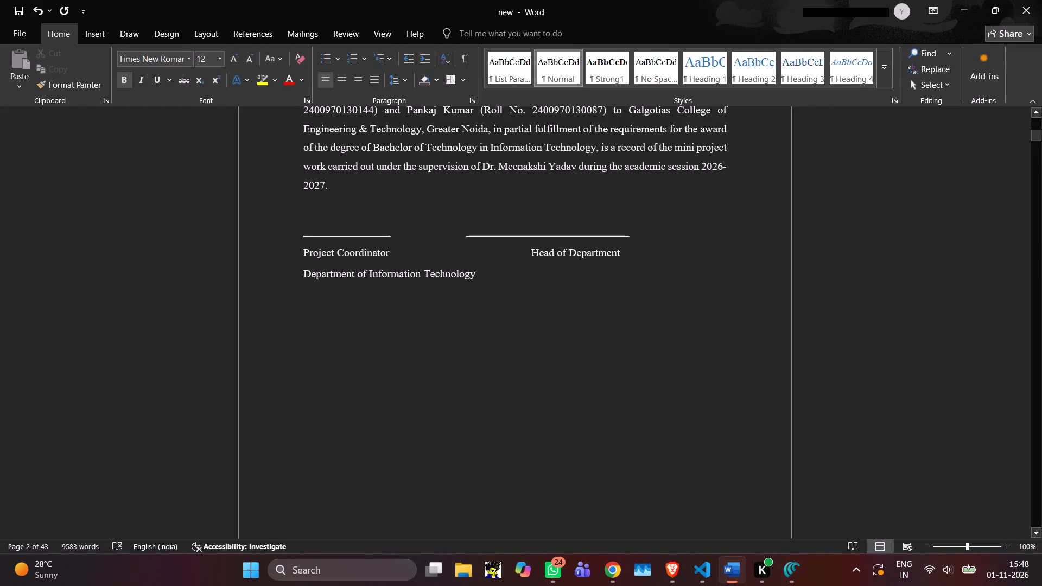
Replace the blank signature line above Project Coordinator with the supervisor's name, prefixed with the title Dr.
key("BackSpace")
key("BackSpace")
key("BackSpace")
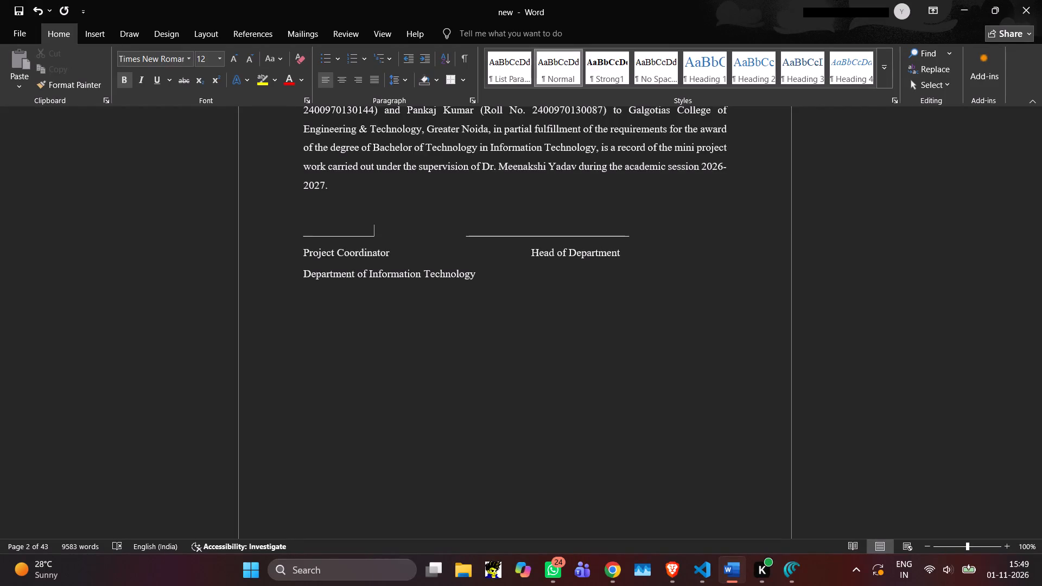
key("BackSpace")
key("BackSpace")
key("BackSpace")
key("BackSpace")
key("BackSpace")
key("BackSpace")
key("BackSpace")
key("BackSpace")
key("BackSpace")
key("BackSpace")
key("BackSpace")
key("BackSpace")
key("BackSpace")
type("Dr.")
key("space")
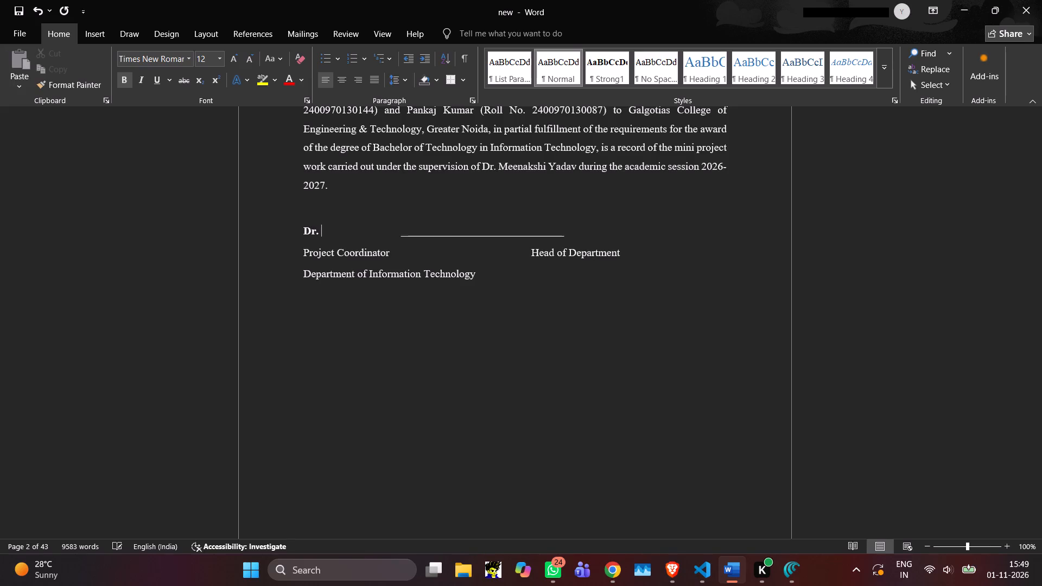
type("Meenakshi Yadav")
Replace the blank signature line above Head of Department with the department head's name, prefixed with Prof. Dr.
left_click(667, 239)
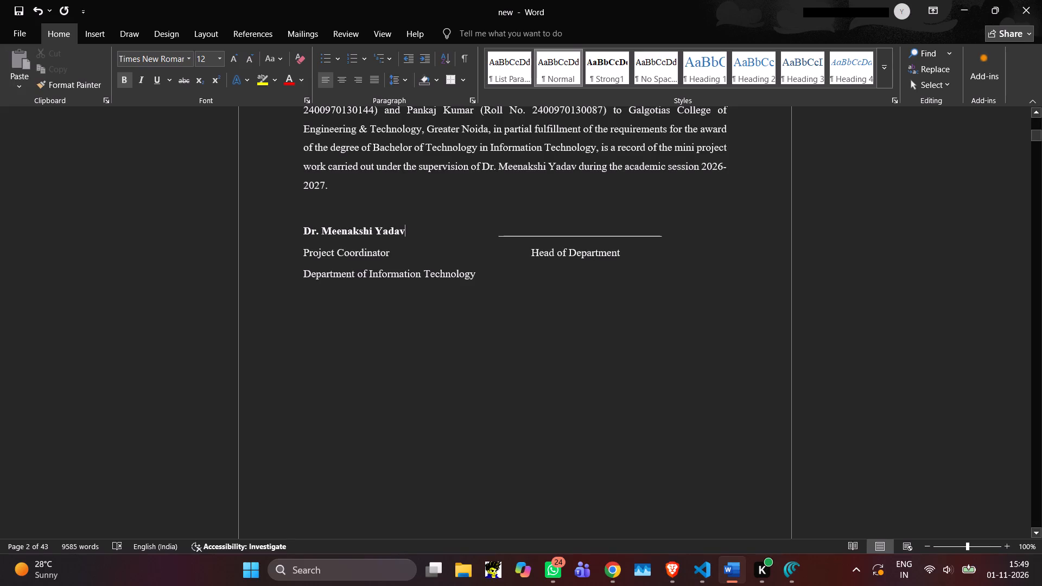
key("BackSpace")
key("BackSpace")
key("BackSpace")
key("BackSpace")
key("BackSpace")
key("BackSpace")
key("BackSpace")
key("BackSpace")
key("BackSpace")
key("BackSpace")
key("BackSpace")
key("BackSpace")
key("BackSpace")
key("BackSpace")
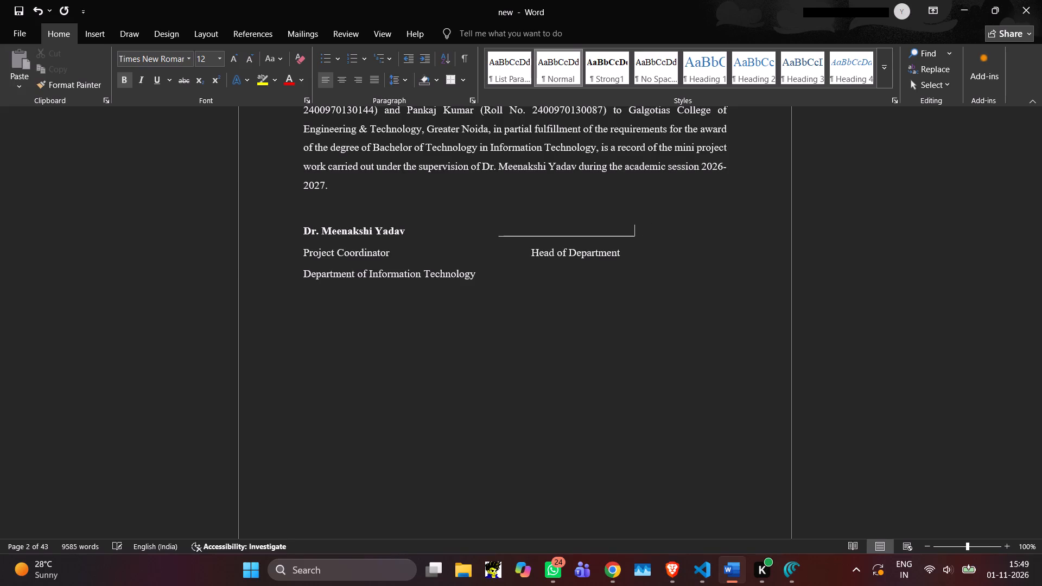
key("BackSpace")
key("BackSpace")
key("BackSpace")
key("BackSpace")
key("BackSpace")
key("BackSpace")
key("BackSpace")
key("BackSpace")
key("BackSpace")
key("BackSpace")
key("BackSpace")
key("BackSpace")
key("BackSpace")
key("BackSpace")
key("BackSpace")
key("BackSpace")
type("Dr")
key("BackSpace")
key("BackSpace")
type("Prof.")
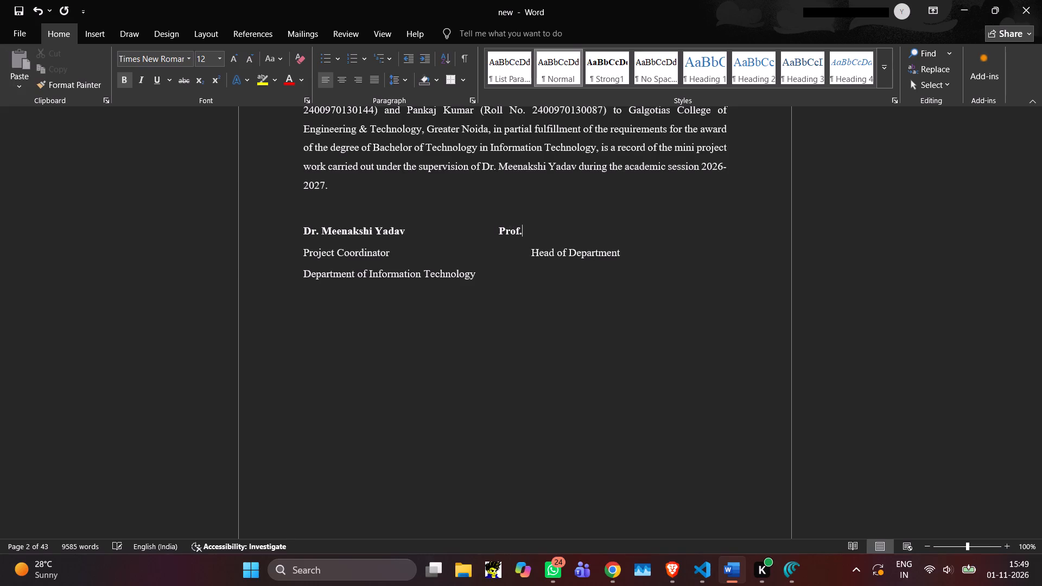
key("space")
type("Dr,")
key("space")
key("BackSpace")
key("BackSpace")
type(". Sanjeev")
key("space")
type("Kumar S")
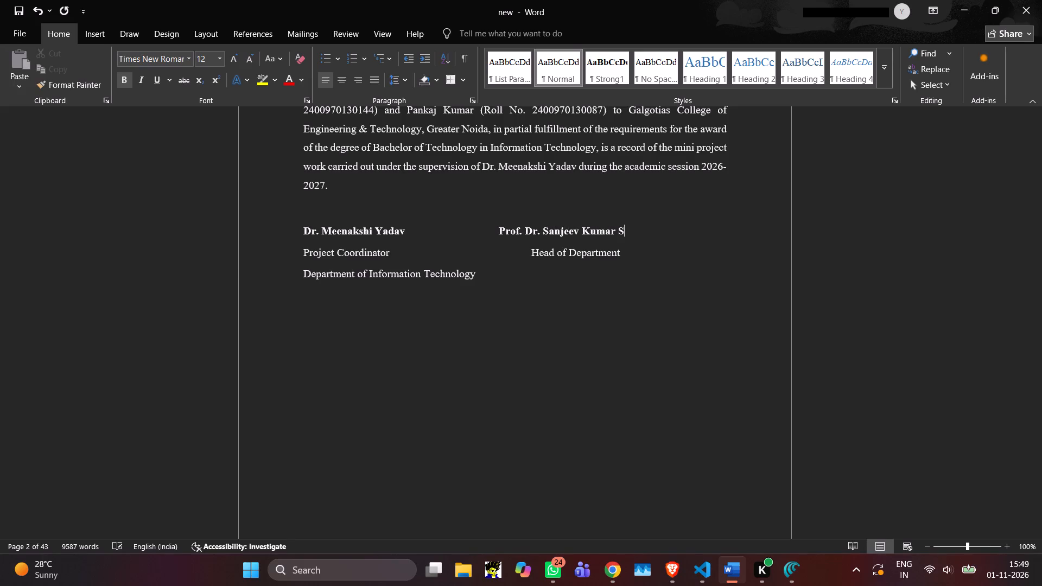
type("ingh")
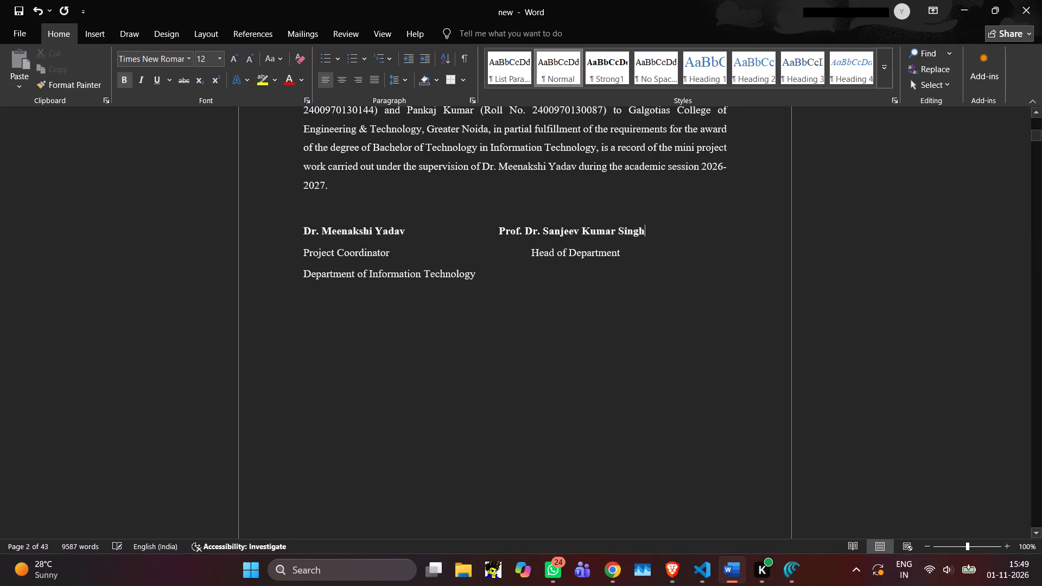
Append a comma and "Information Technology" to the Head of Department designation in the signature block.
left_click(623, 255)
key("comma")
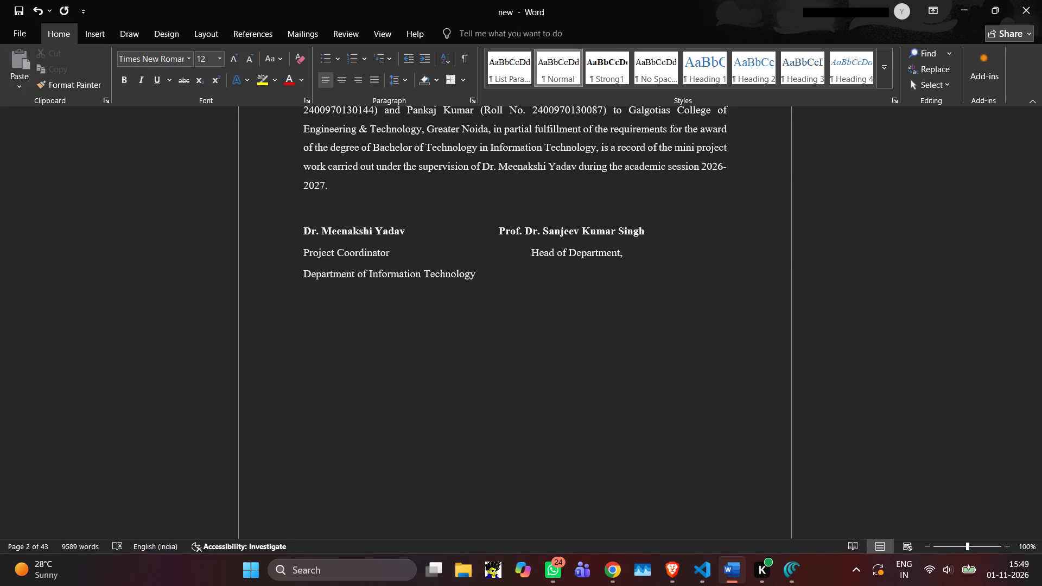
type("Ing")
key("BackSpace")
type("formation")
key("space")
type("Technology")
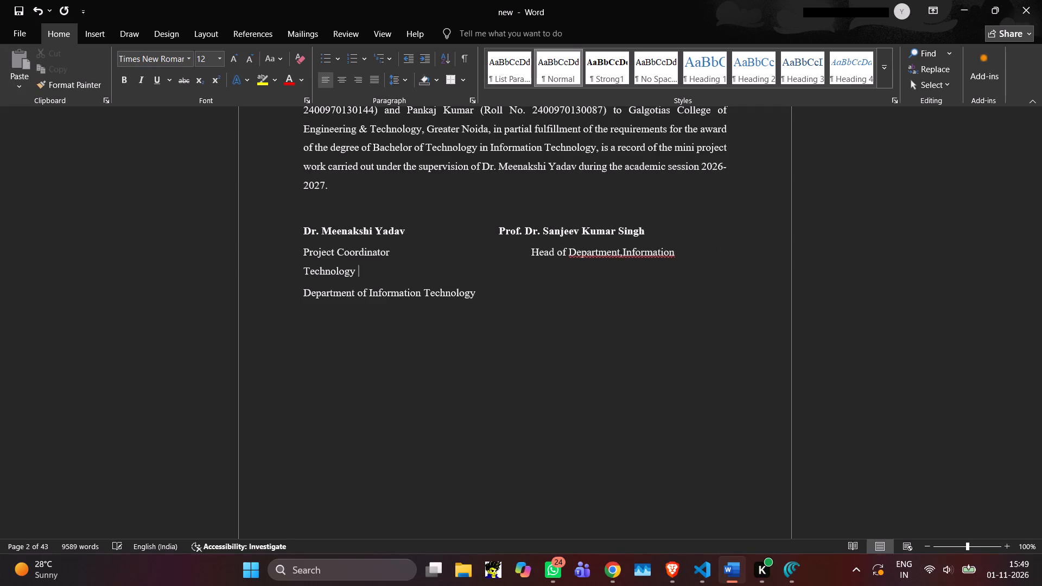
Undo the last typing, align the Head of Department line under the professor's name, and complete it as "Head of Department,Information Technology".
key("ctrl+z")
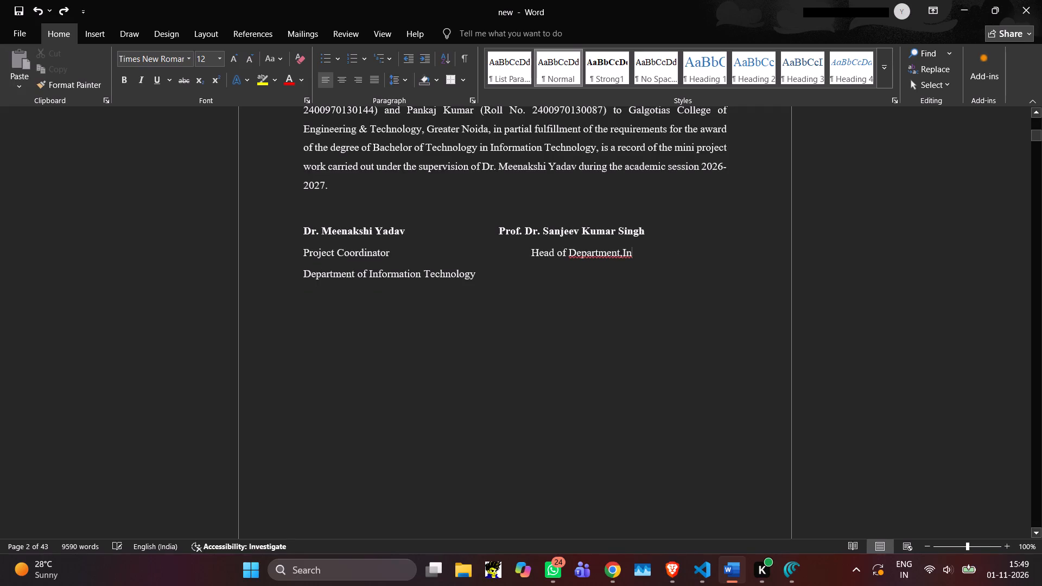
left_click(530, 253)
key("BackSpace")
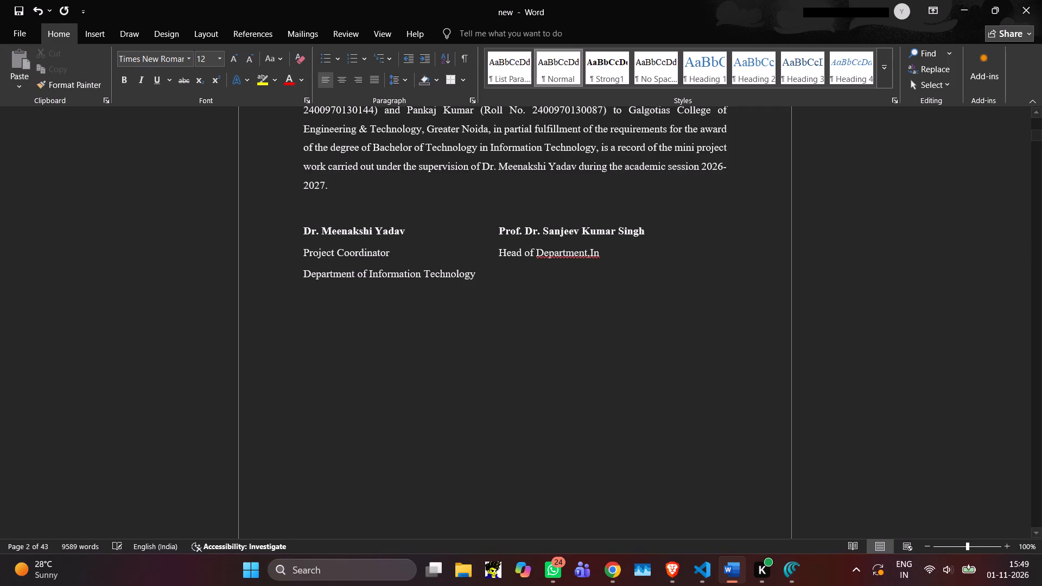
left_click(602, 251)
type("formatio")
key("space")
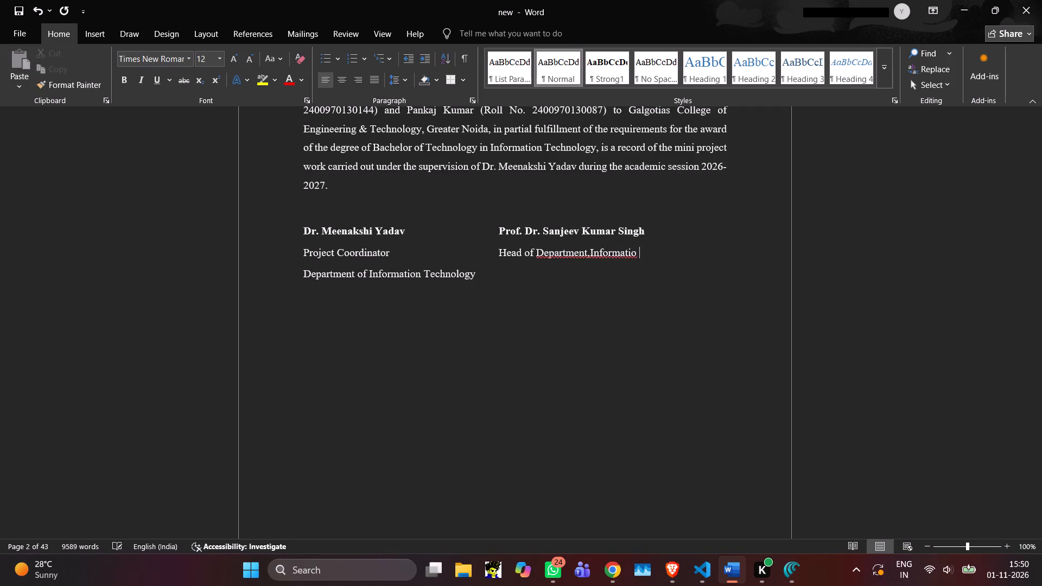
key("BackSpace")
type("n Technology")
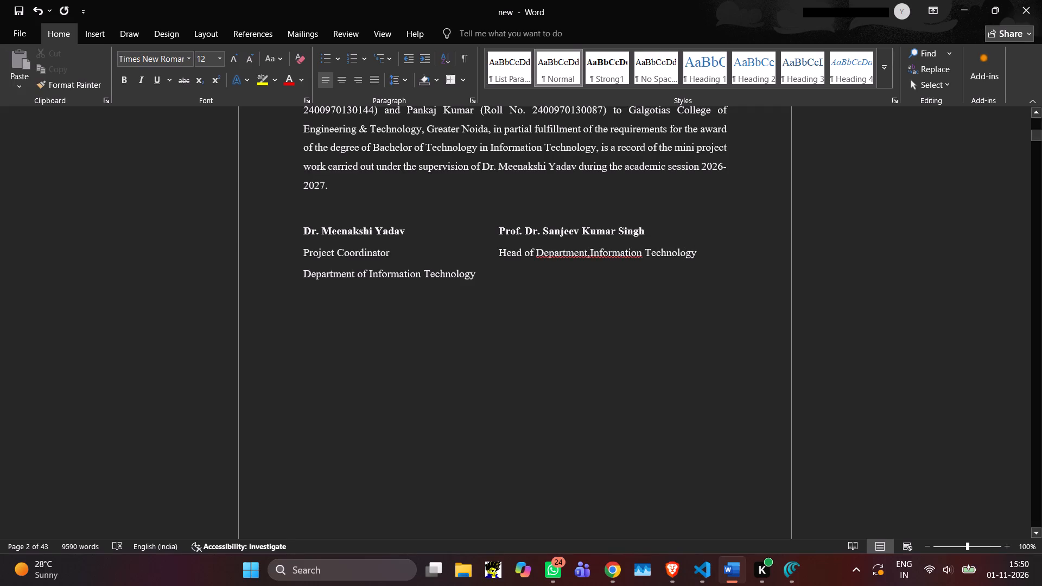
Enclose the line "Head of Department,Information Technology" in parentheses.
key("shift+parenright")
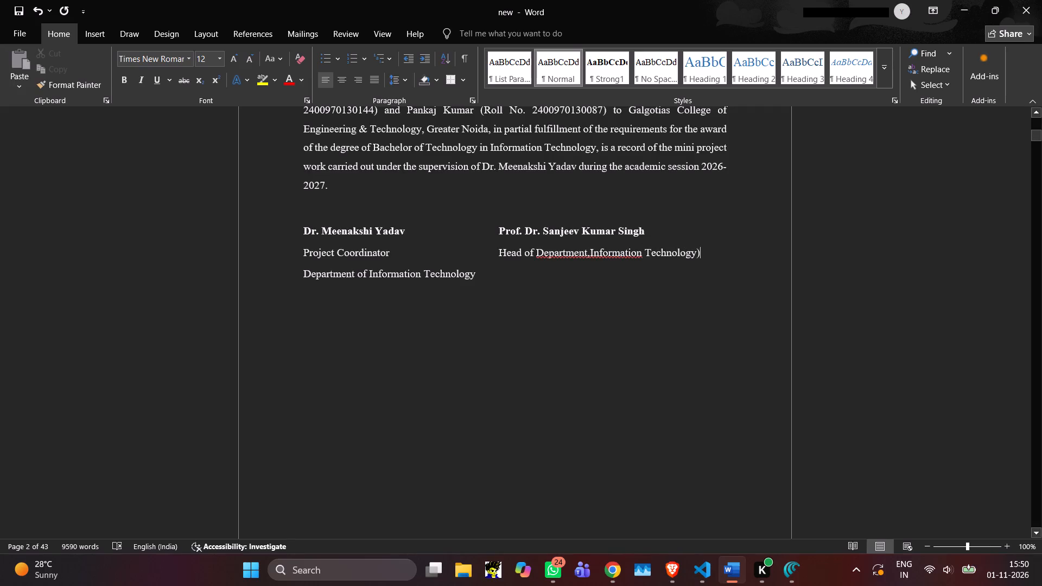
left_click(499, 253)
key("shift+parenleft")
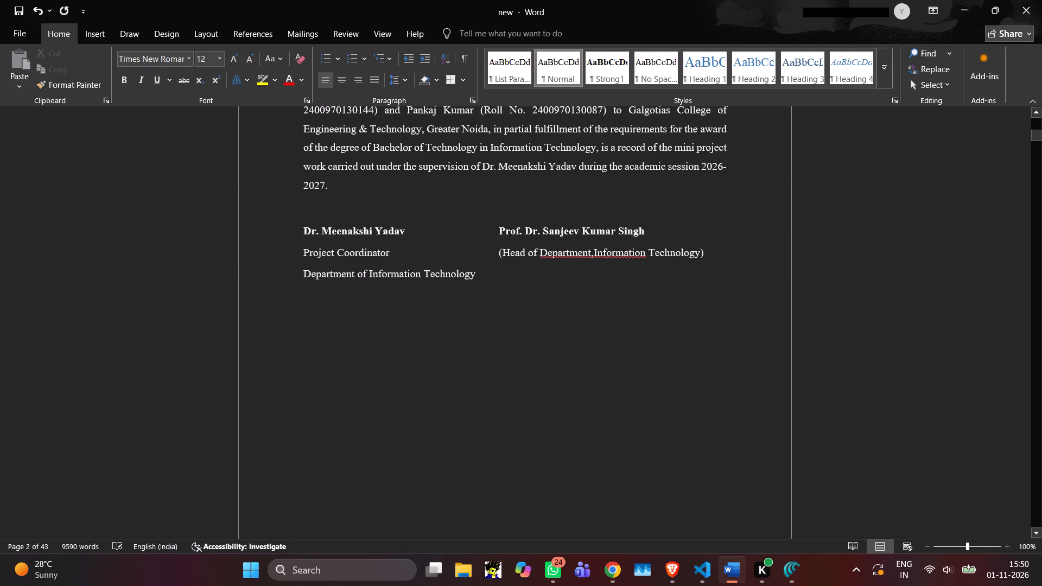
left_click(492, 362)
In the table of contents, set the page number of "1. Introduction" to 07.
scroll(492, 362, "down", 3)
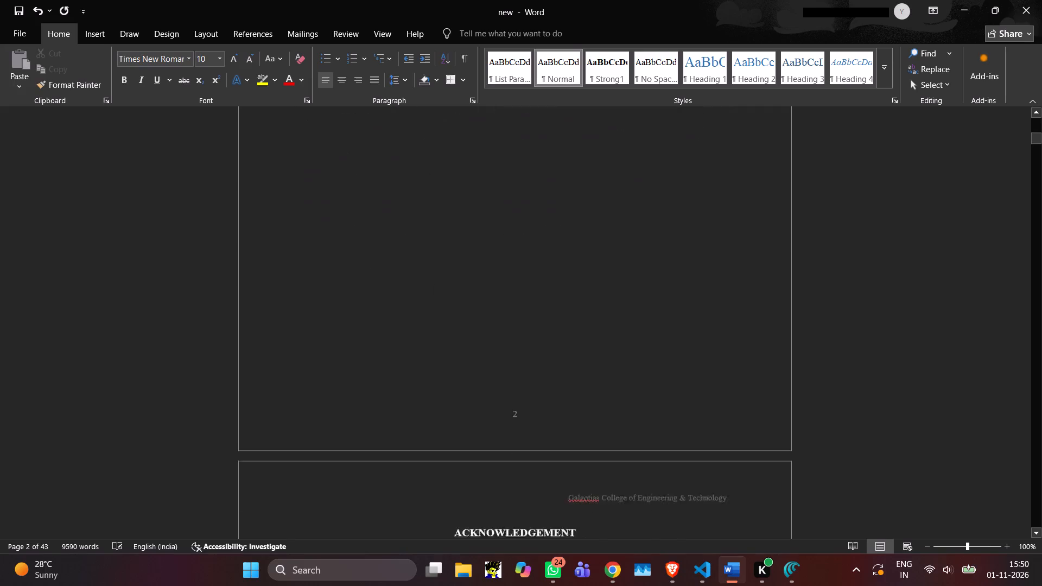
scroll(492, 362, "down", 3)
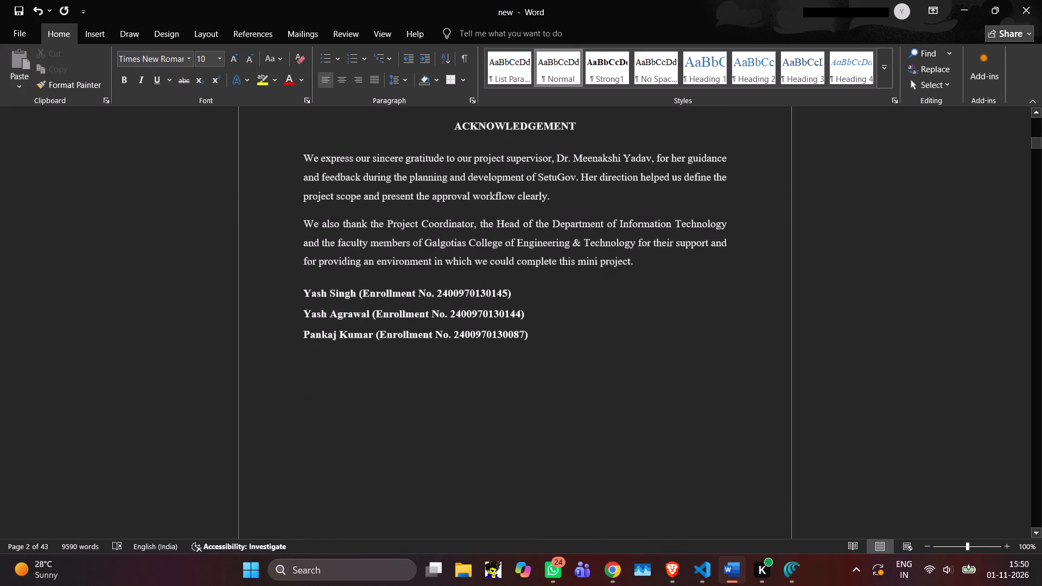
scroll(492, 362, "down", 2)
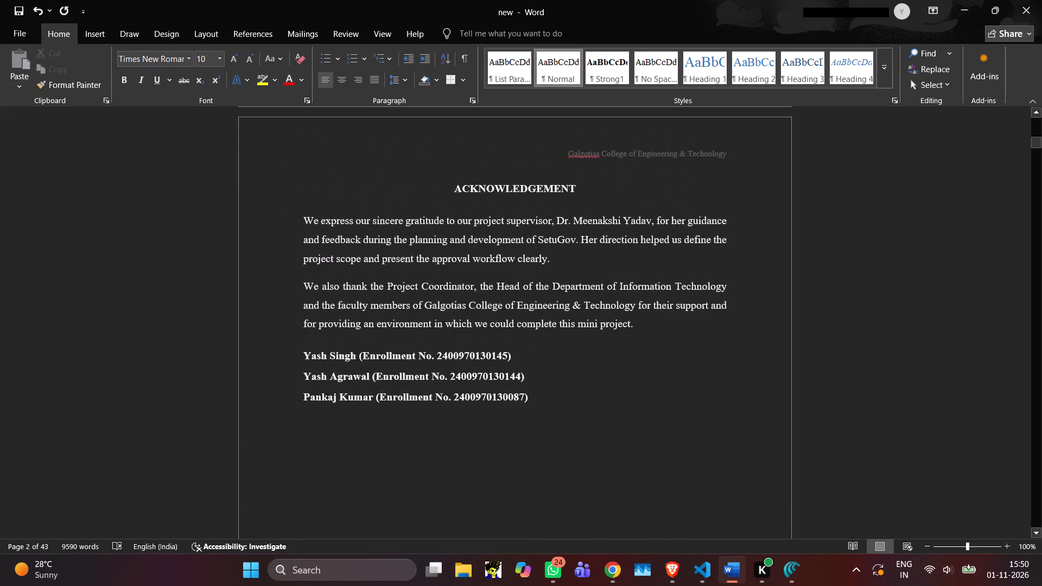
scroll(492, 362, "down", 2)
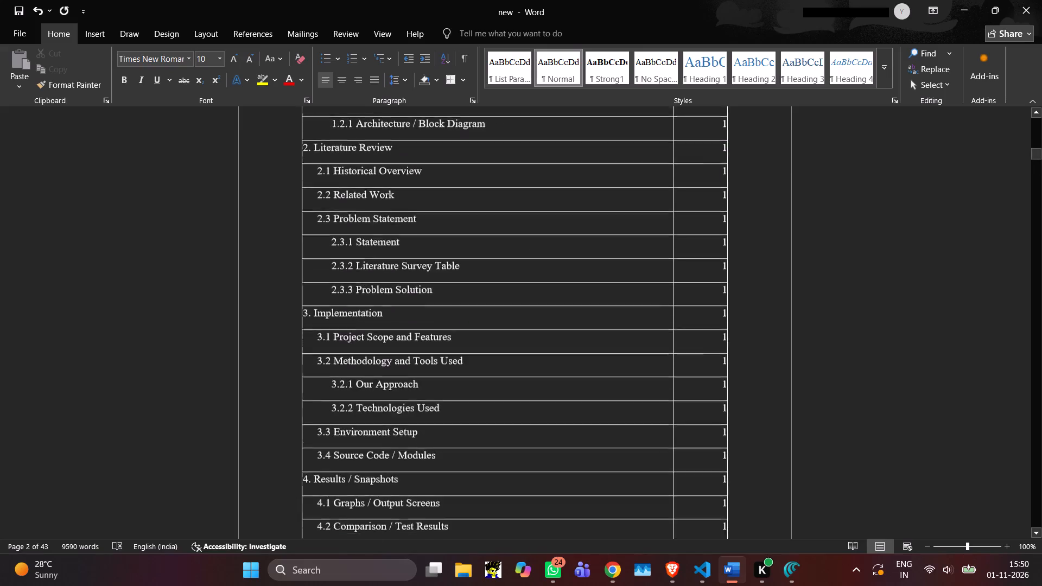
scroll(492, 362, "up", 1)
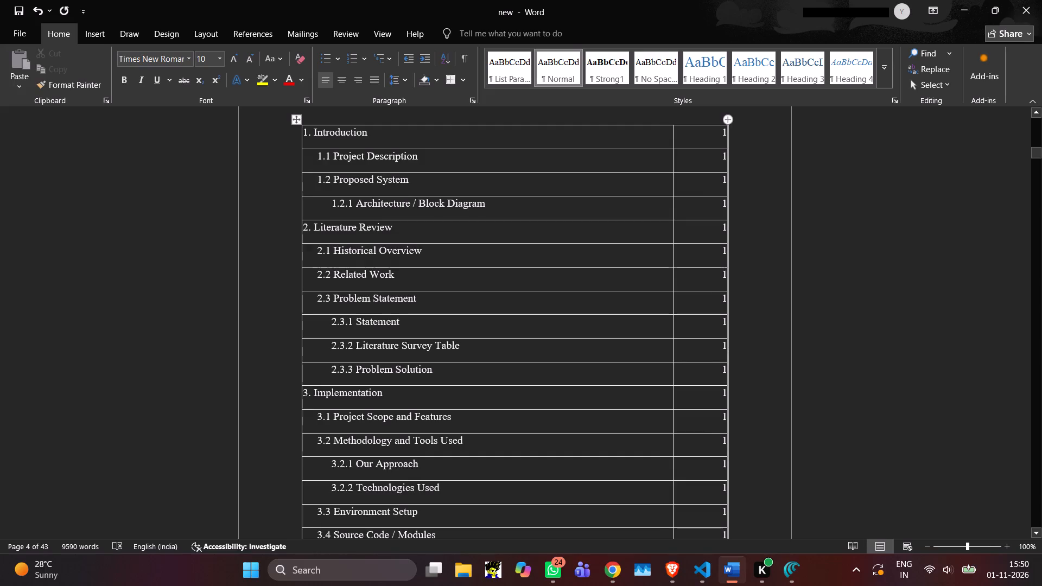
left_click(725, 136)
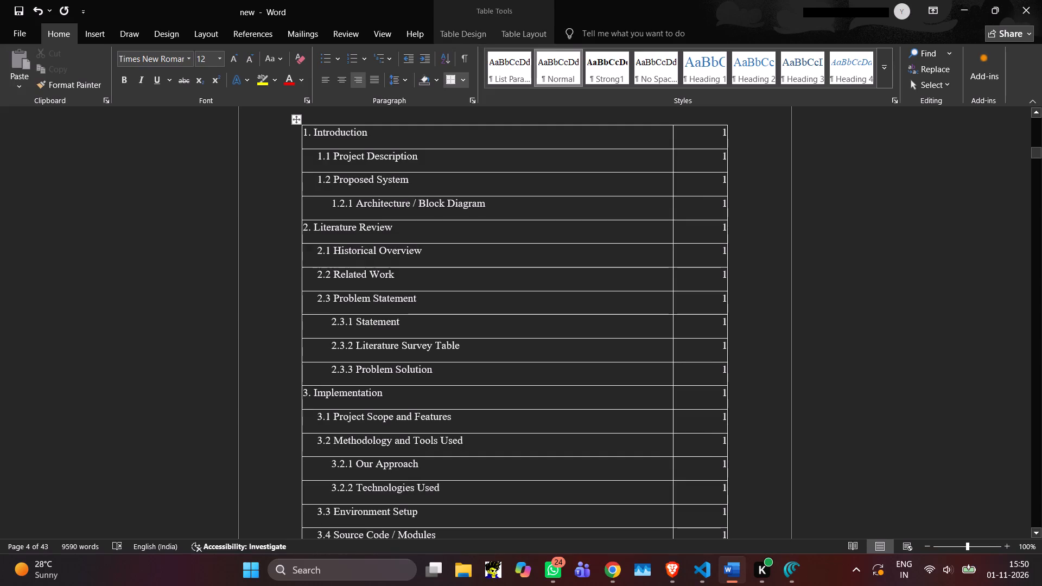
left_click(722, 131)
key("Right")
key("BackSpace")
key("BackSpace")
type("07")
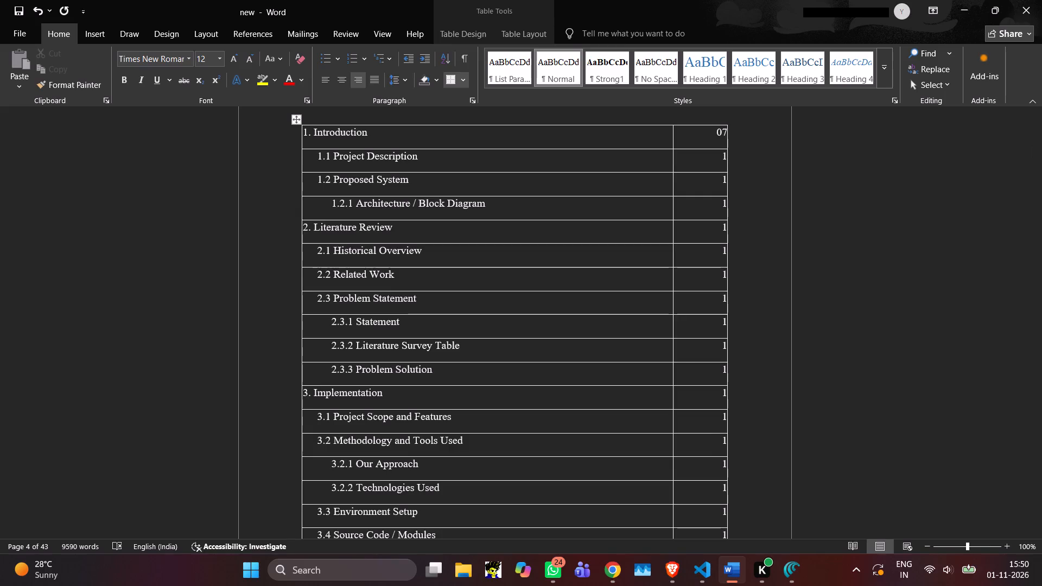
Set the page number of "1.1 Project Description" to 07.
left_click(722, 160)
key("Right")
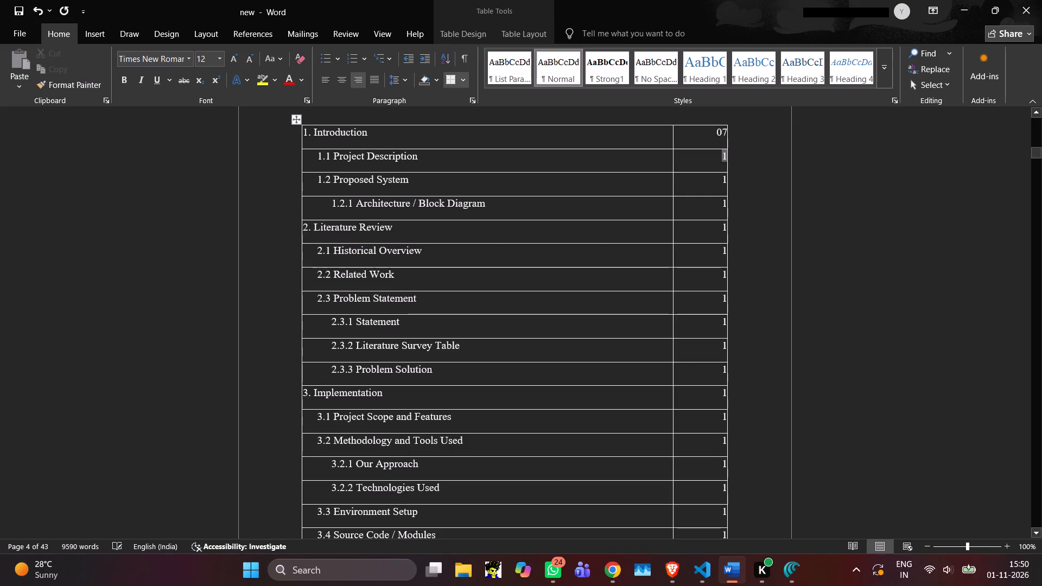
key("BackSpace")
key("BackSpace")
key("0")
key("7")
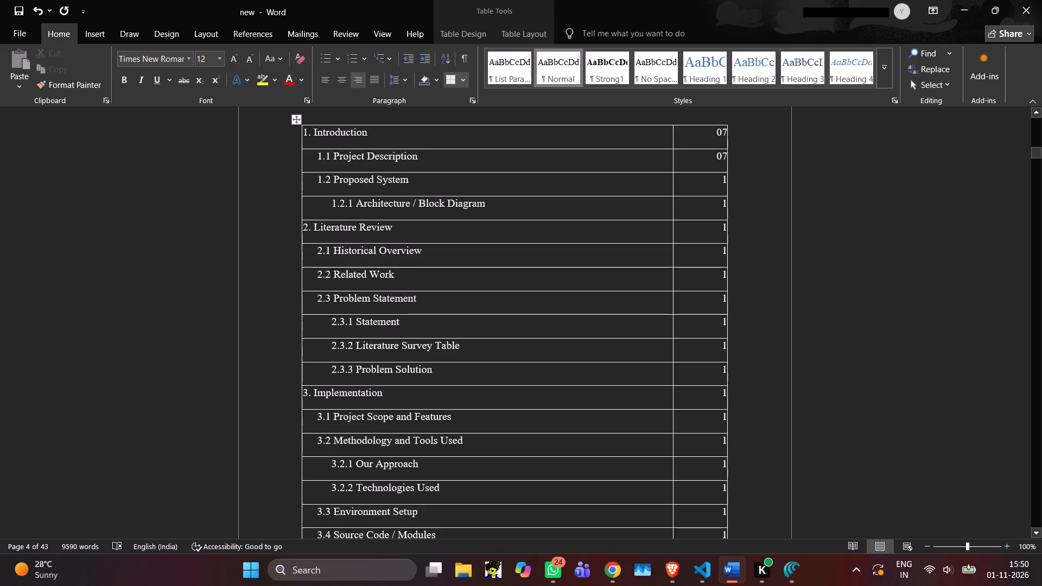
Set the page number of "1.2 Proposed System" to 08.
left_click(725, 179)
key("BackSpace")
type("08")
key("Down")
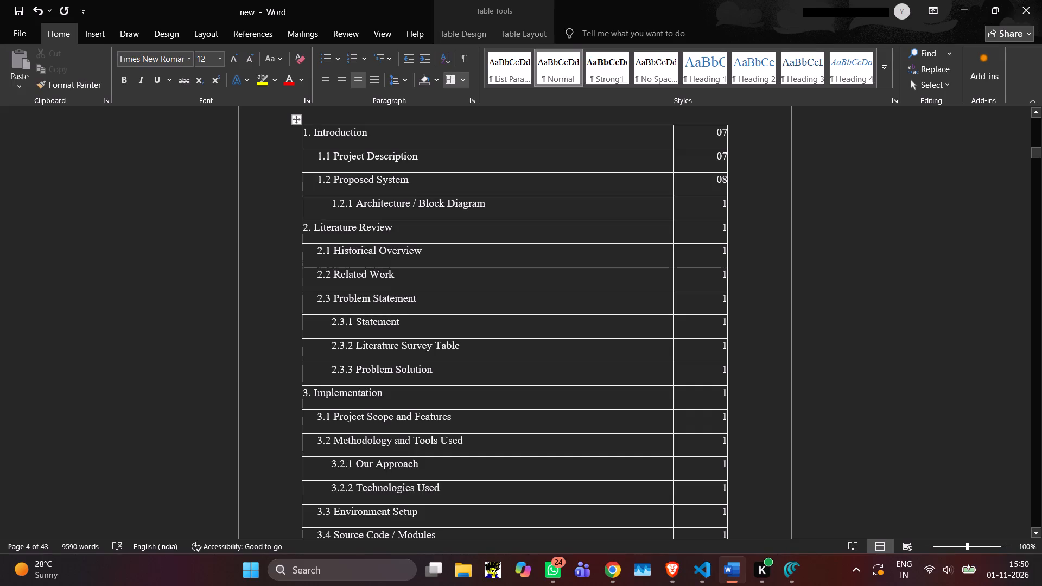
Set the page number of "1.2.1 Architecture / Block Diagram" to 08-10.
left_click(725, 204)
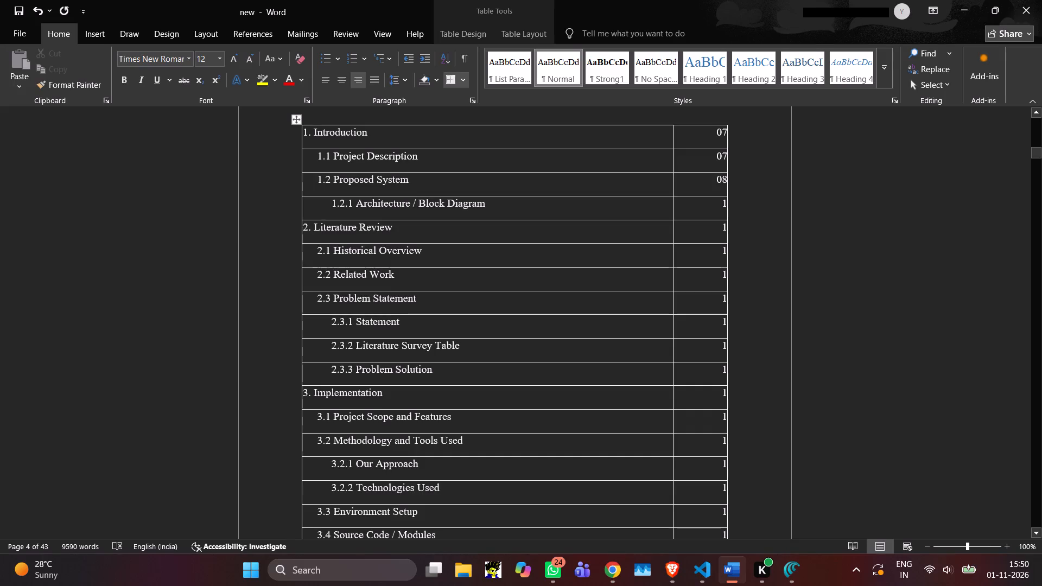
key("BackSpace")
key("BackSpace")
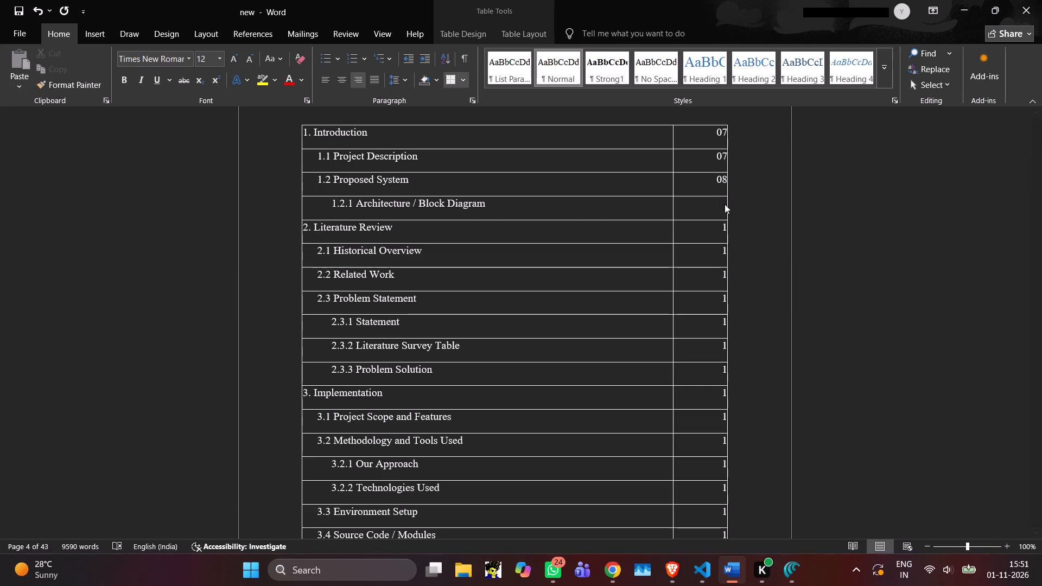
type("08")
key("minus")
type("10")
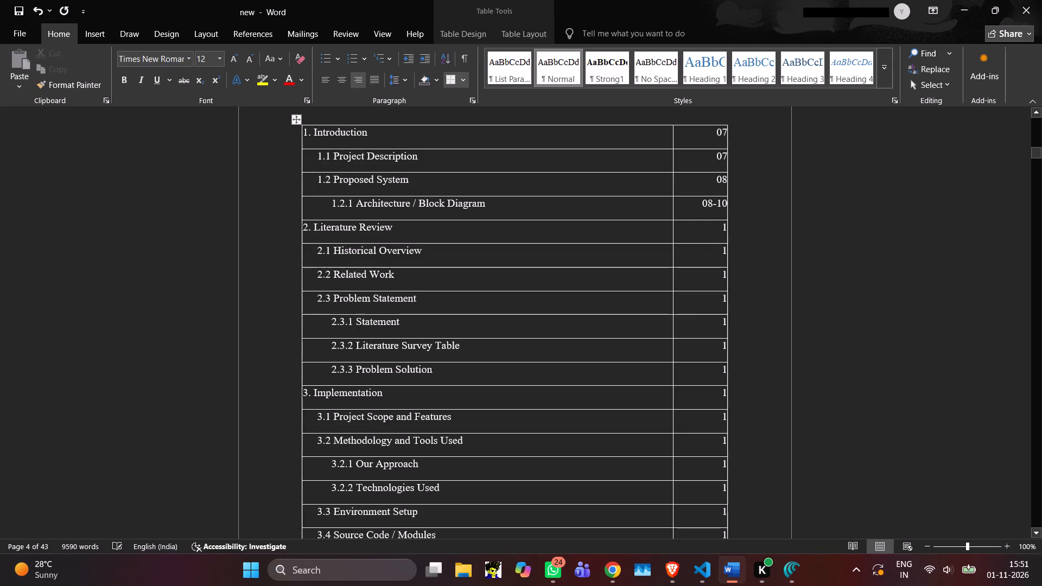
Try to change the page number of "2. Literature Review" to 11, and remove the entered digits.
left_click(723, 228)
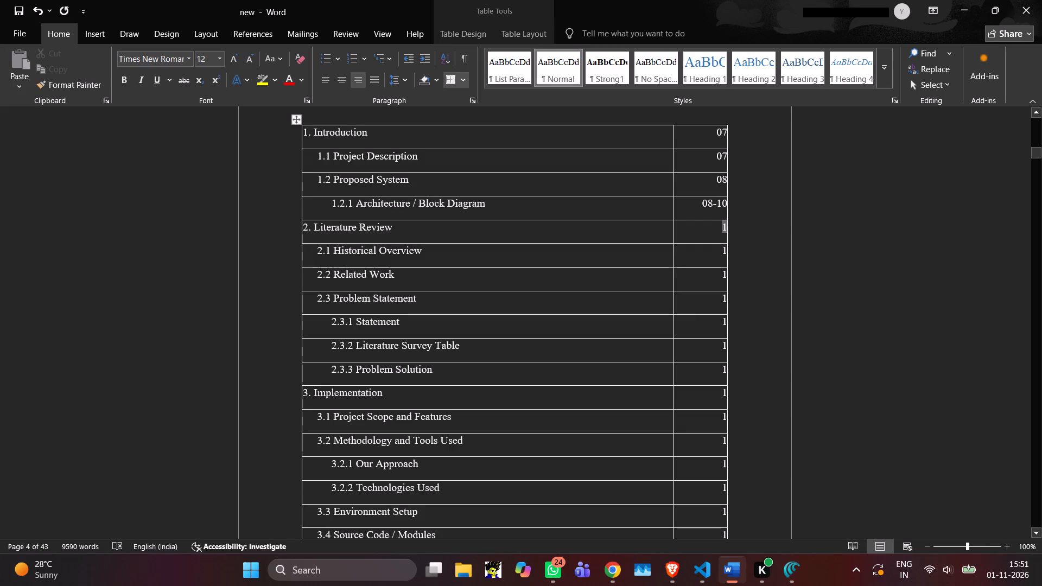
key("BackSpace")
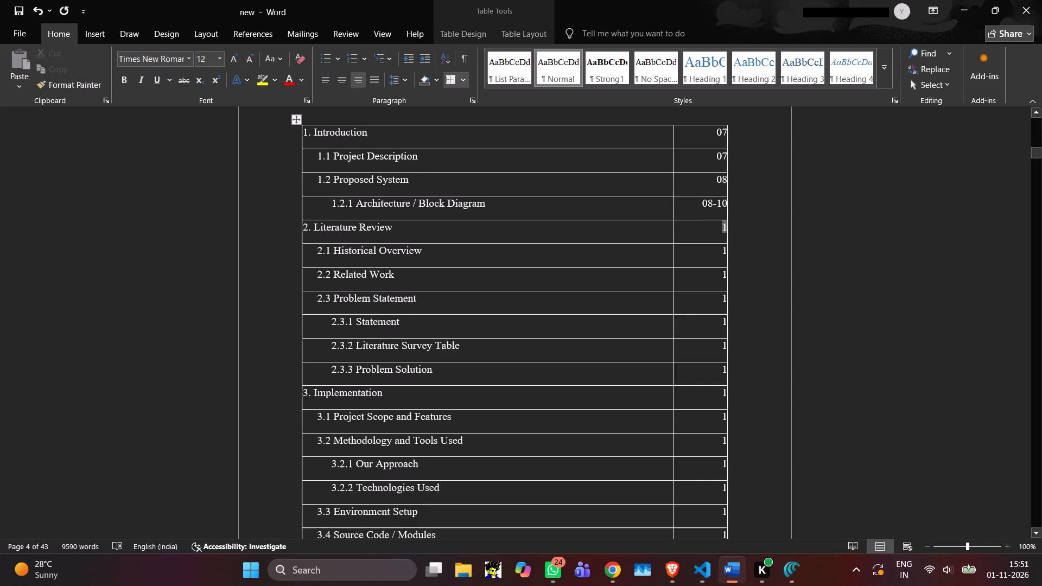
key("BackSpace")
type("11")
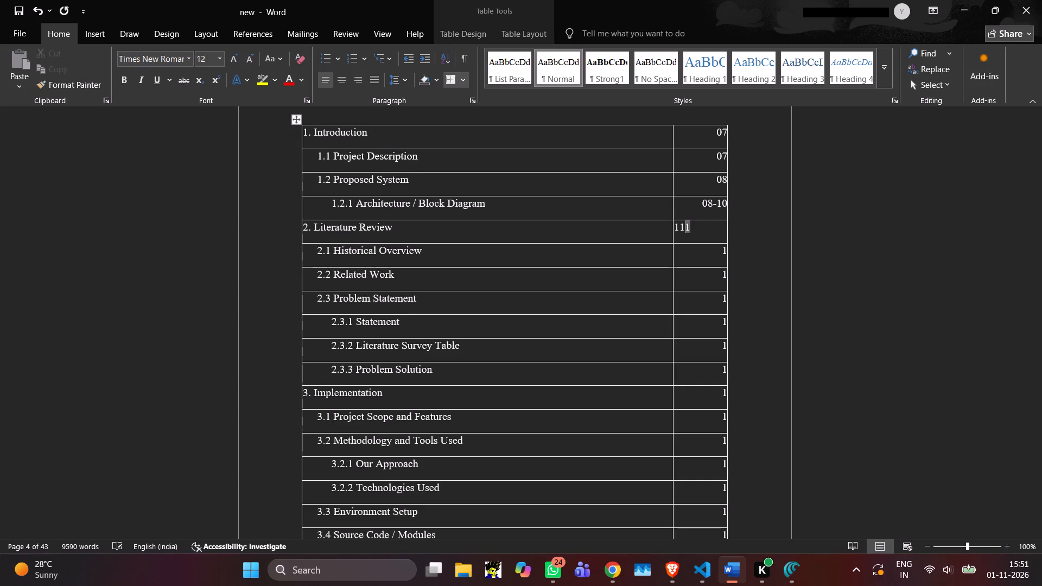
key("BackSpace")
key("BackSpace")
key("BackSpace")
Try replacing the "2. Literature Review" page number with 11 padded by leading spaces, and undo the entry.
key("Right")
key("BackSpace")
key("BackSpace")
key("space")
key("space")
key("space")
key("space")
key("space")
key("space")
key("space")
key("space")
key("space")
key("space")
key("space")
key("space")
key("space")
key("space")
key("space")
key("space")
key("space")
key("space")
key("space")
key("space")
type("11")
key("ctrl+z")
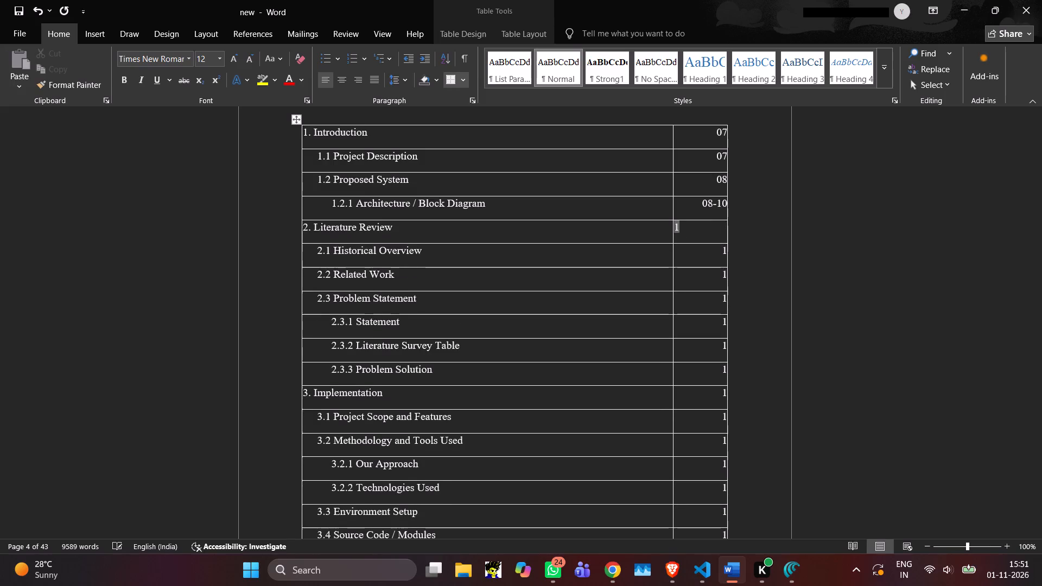
Clear the page number cell of "2. Literature Review".
key("BackSpace")
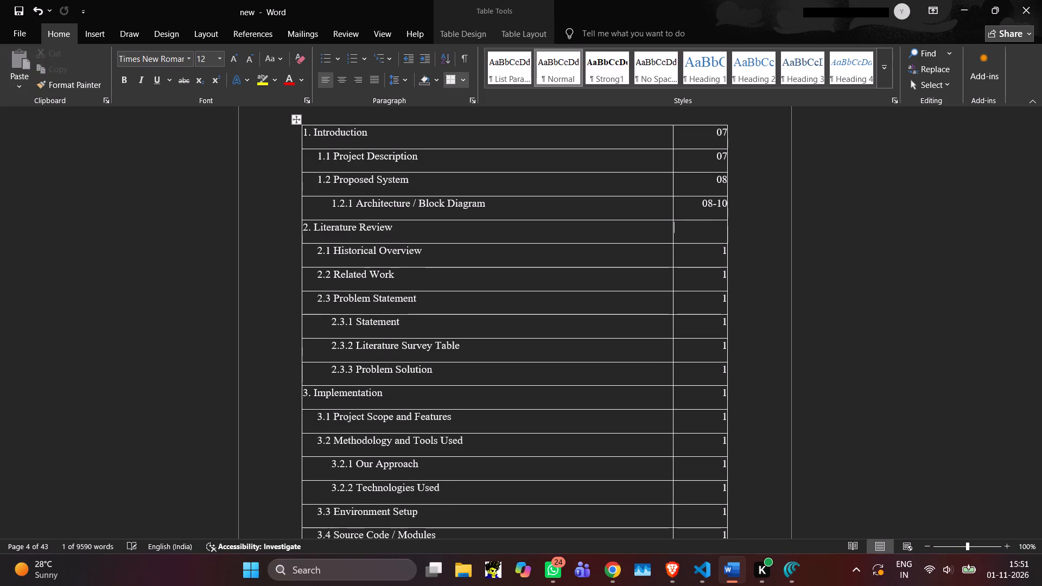
key("Right")
key("Left")
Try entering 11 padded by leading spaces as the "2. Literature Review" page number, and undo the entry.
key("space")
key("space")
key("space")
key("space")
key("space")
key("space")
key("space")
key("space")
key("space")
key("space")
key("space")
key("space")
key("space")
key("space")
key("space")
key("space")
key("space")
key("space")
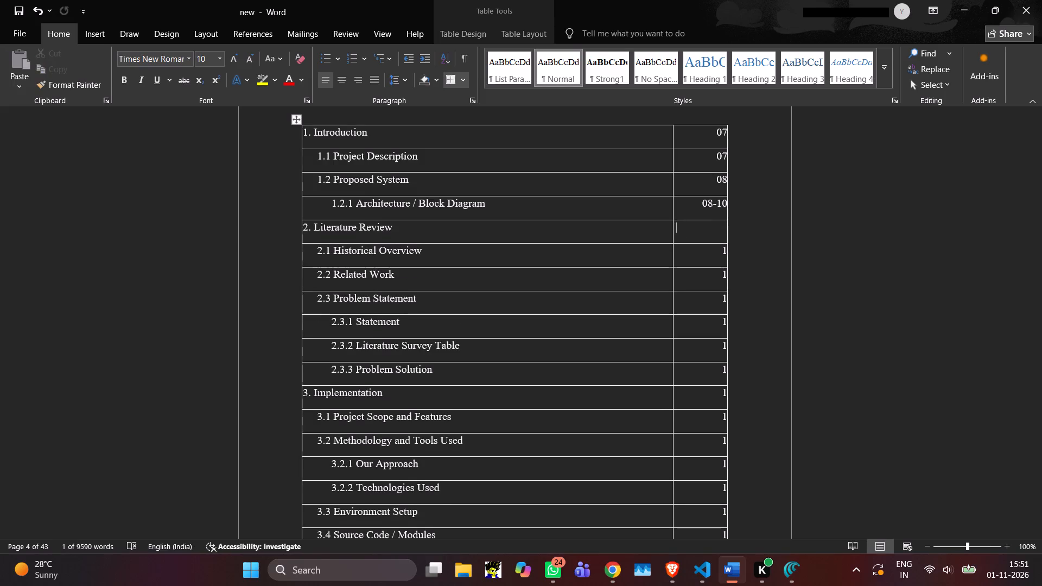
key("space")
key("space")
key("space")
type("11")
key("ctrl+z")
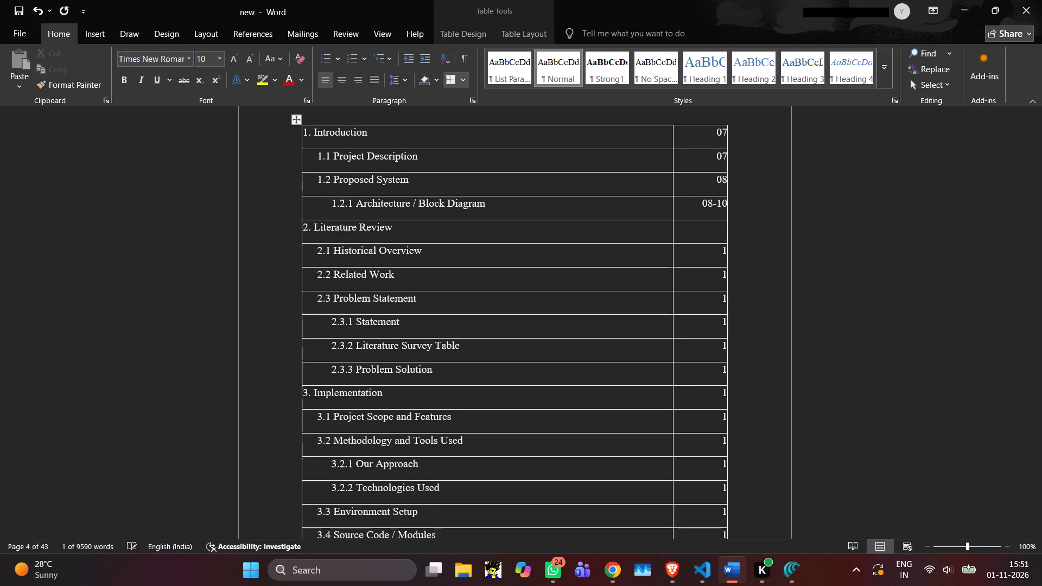
Set the page number of "2. Literature Review" to 11, padded by leading spaces to line up with the numbers above.
key("Right")
key("Left")
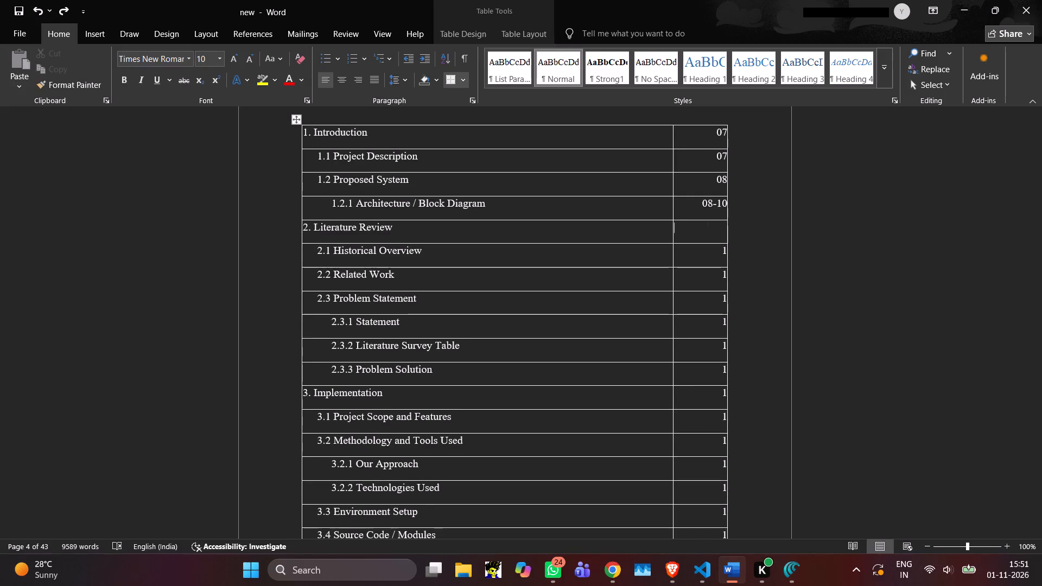
key("space")
key("space")
key("space")
key("space")
key("space")
key("space")
key("space")
key("space")
key("space")
key("space")
key("space")
key("space")
key("space")
key("space")
key("space")
key("space")
key("space")
key("space")
key("space")
key("space")
key("space")
key("1")
key("Left")
key("1")
key("ctrl+z")
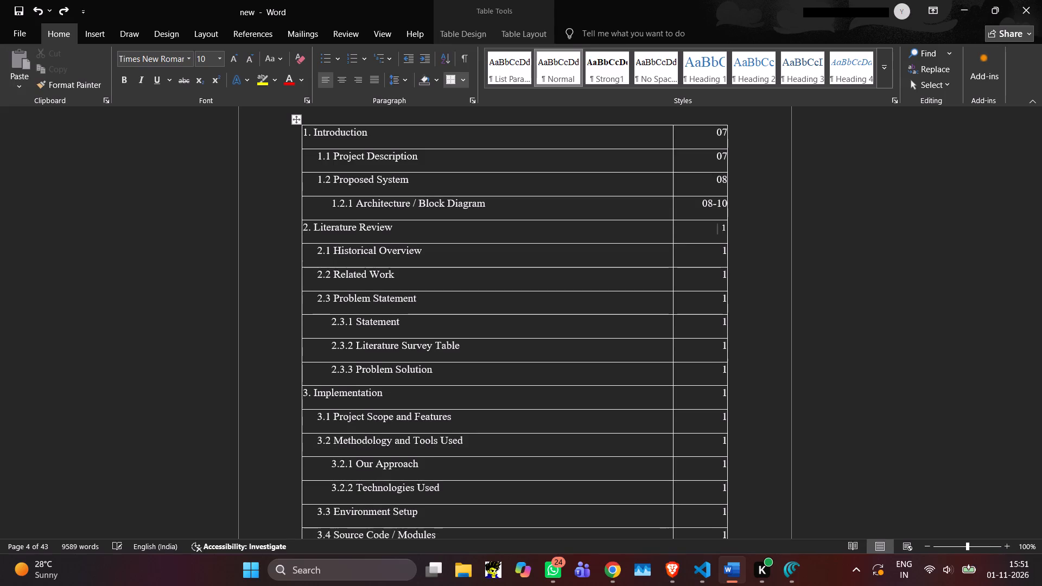
key("Left")
key("1")
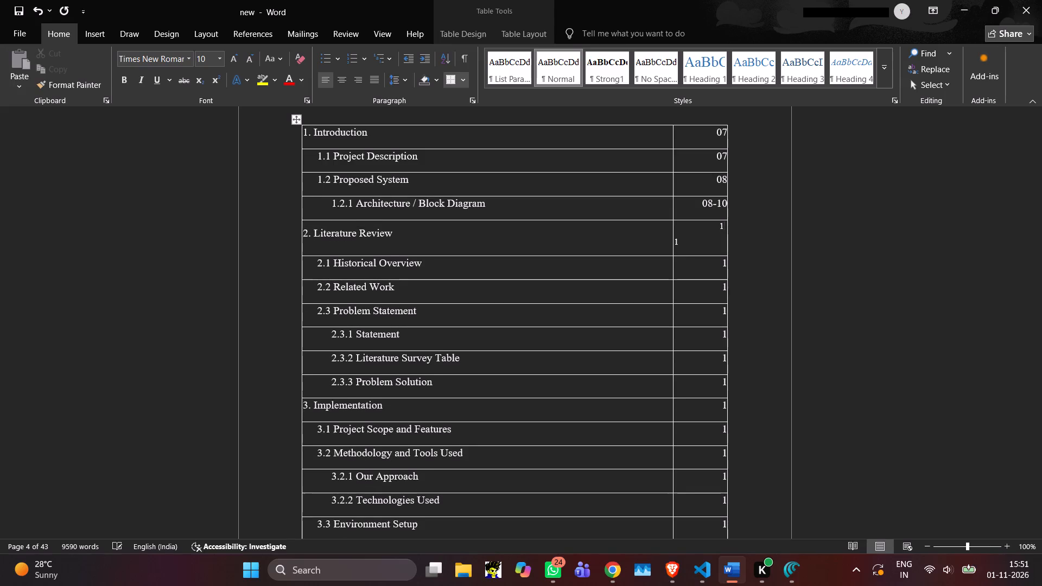
key("BackSpace")
key("BackSpace")
key("BackSpace")
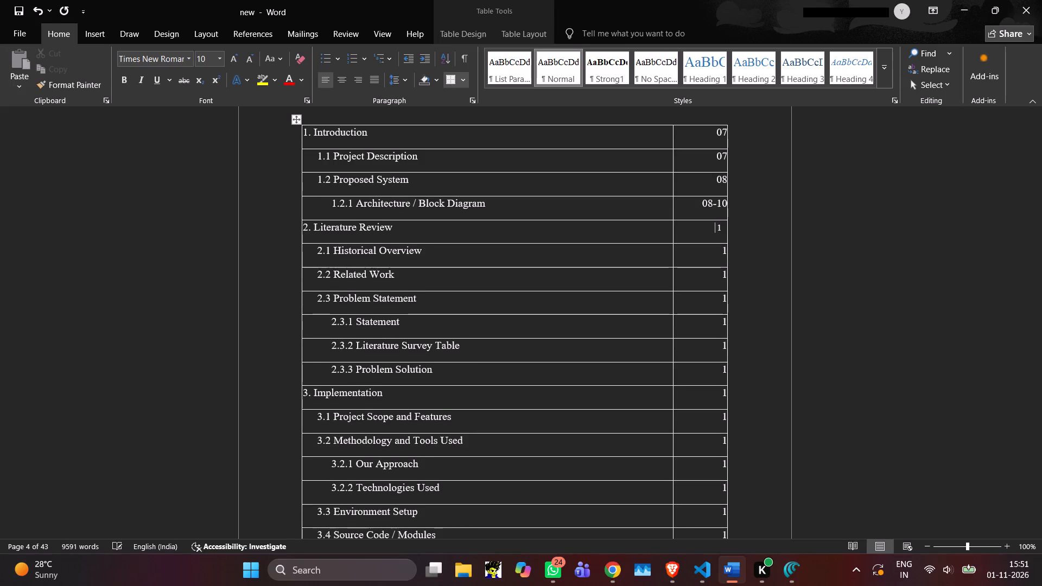
type("c")
key("space")
key("BackSpace")
key("BackSpace")
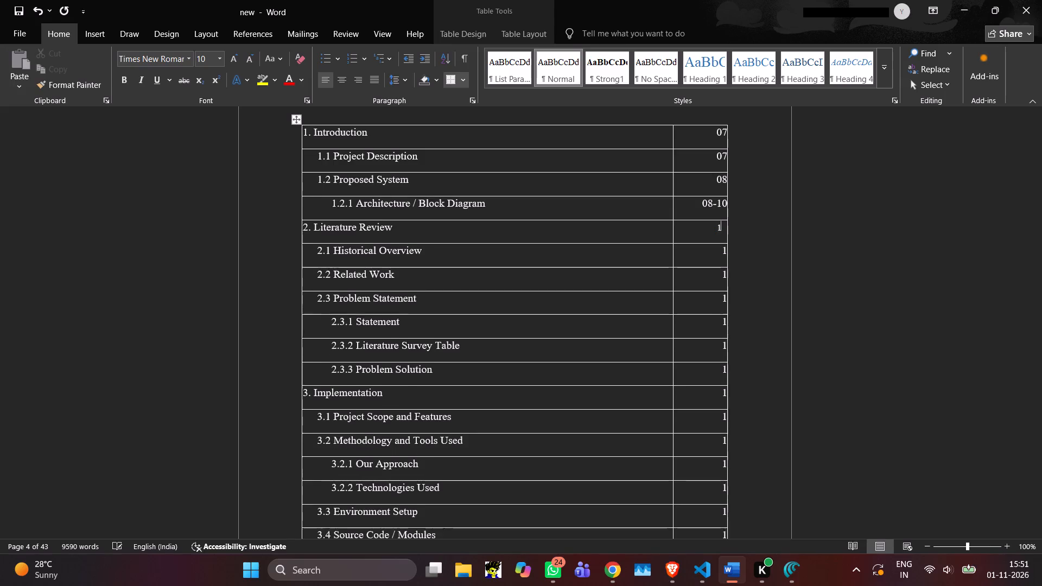
key("1")
key("Right")
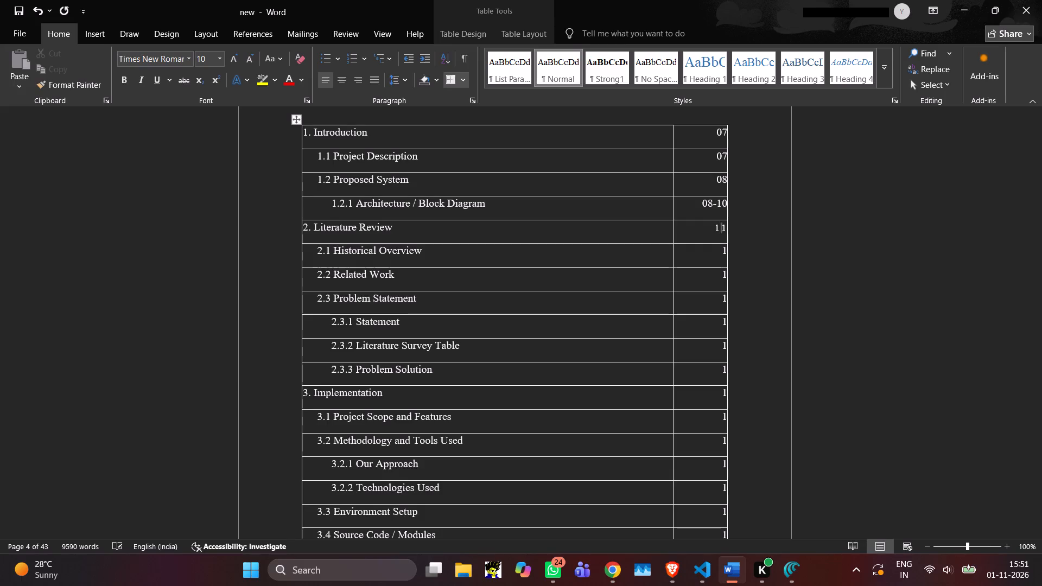
key("BackSpace")
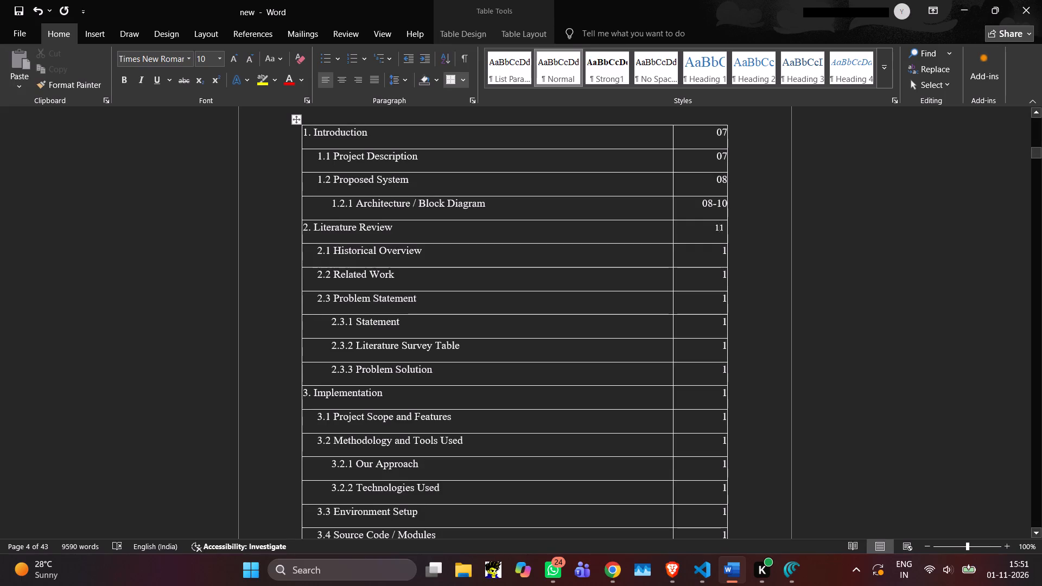
Set the page number of "2.1 Historical Overview" to 11 and that of "2.2 Related Work" to 12.
left_click(725, 251)
key("1")
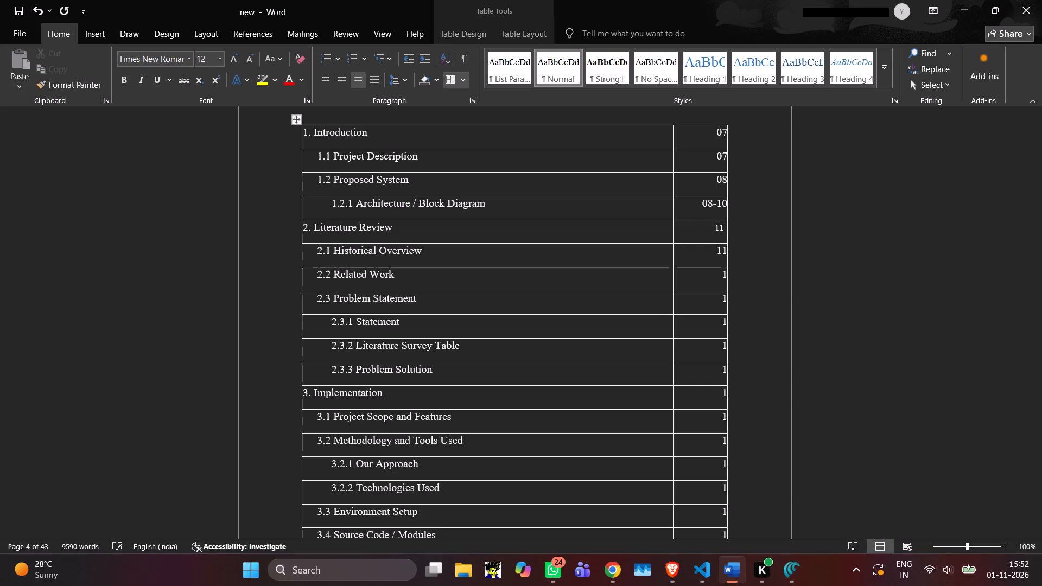
key("Down")
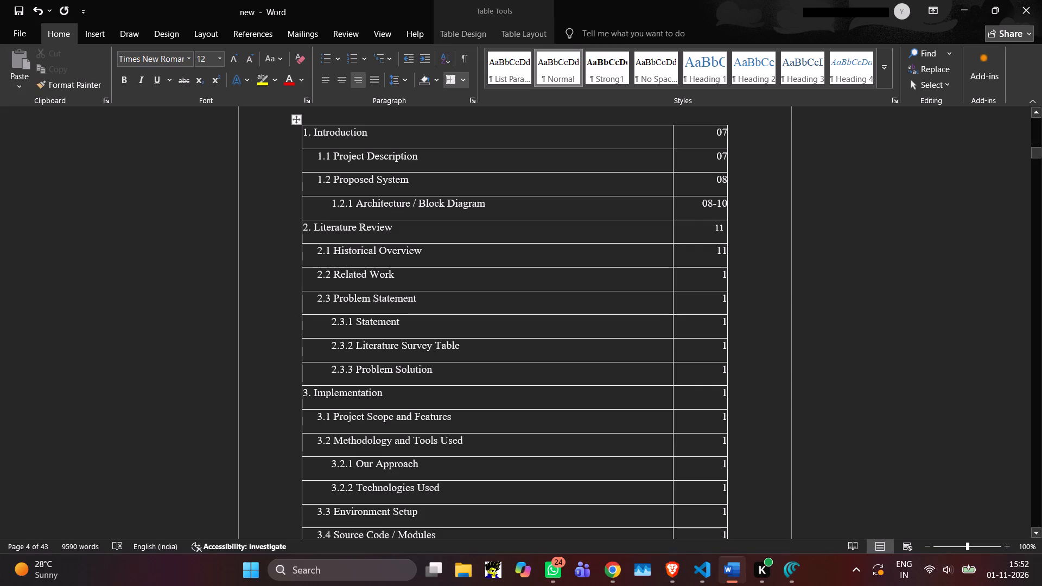
left_click(725, 273)
key("2")
Set the page number of "2.3 Problem Statement" to 12.
left_click(724, 297)
key("2")
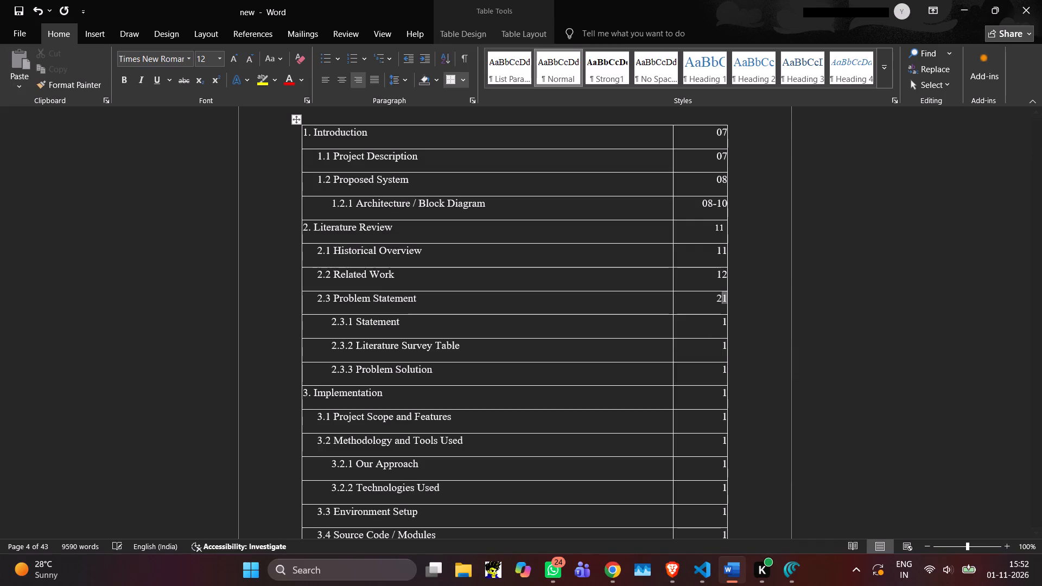
key("BackSpace")
key("Right")
key("2")
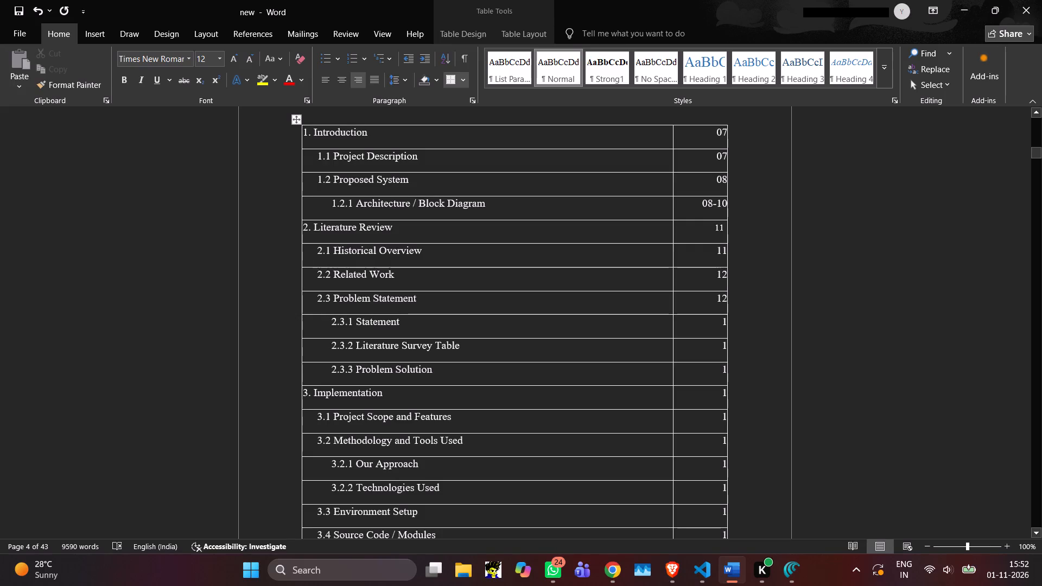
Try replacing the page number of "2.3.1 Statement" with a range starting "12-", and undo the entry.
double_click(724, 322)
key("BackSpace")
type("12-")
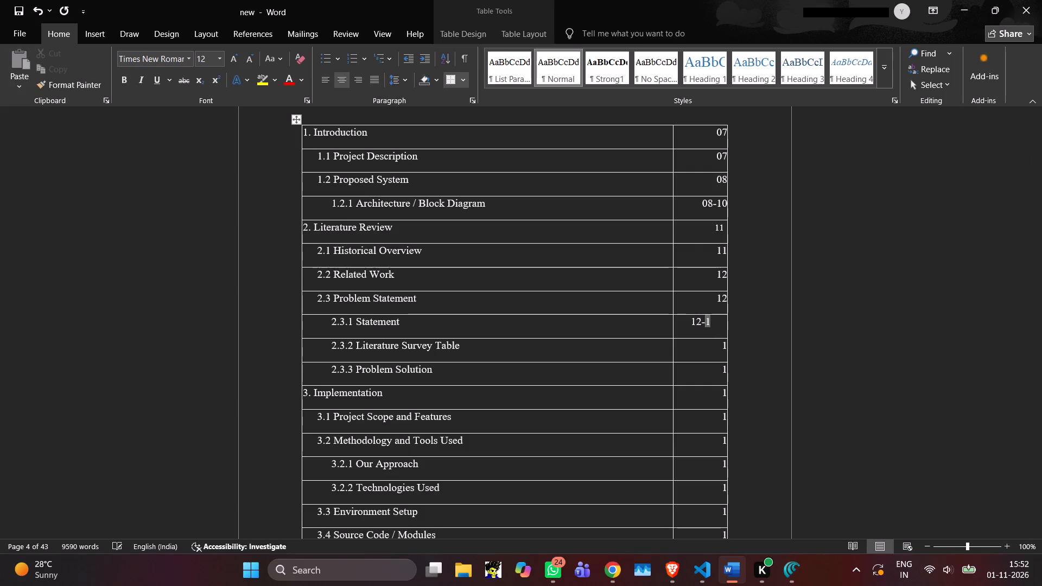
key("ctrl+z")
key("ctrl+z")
Set the page number of "2.3.1 Statement" to 12-13.
key("Right")
key("2")
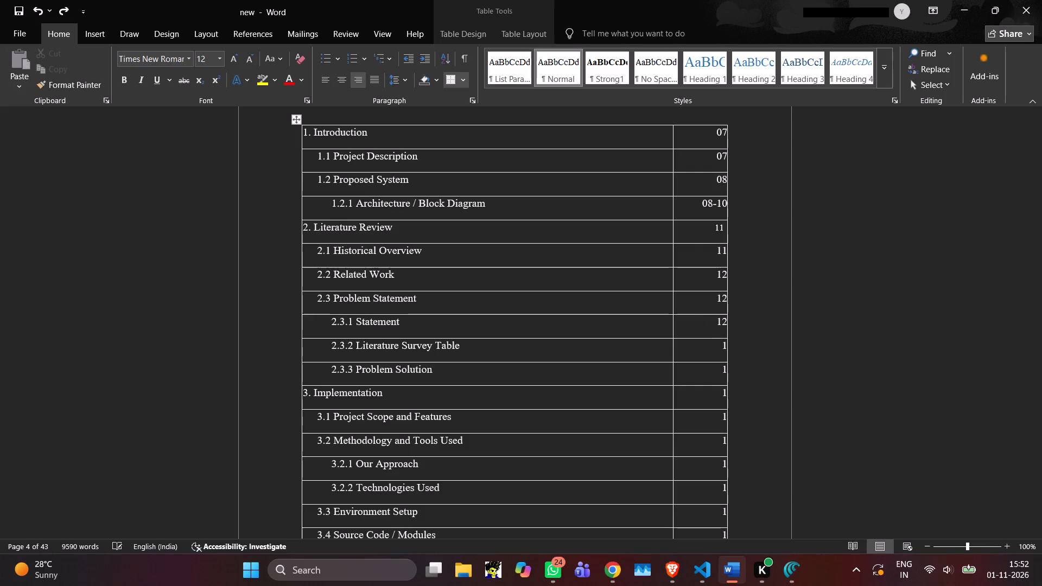
type("-13")
Set the page numbers of "2.3.2 Literature Survey Table" to 12-13 and "2.3.3 Problem Solution" to 13-15.
left_click(725, 344)
key("2")
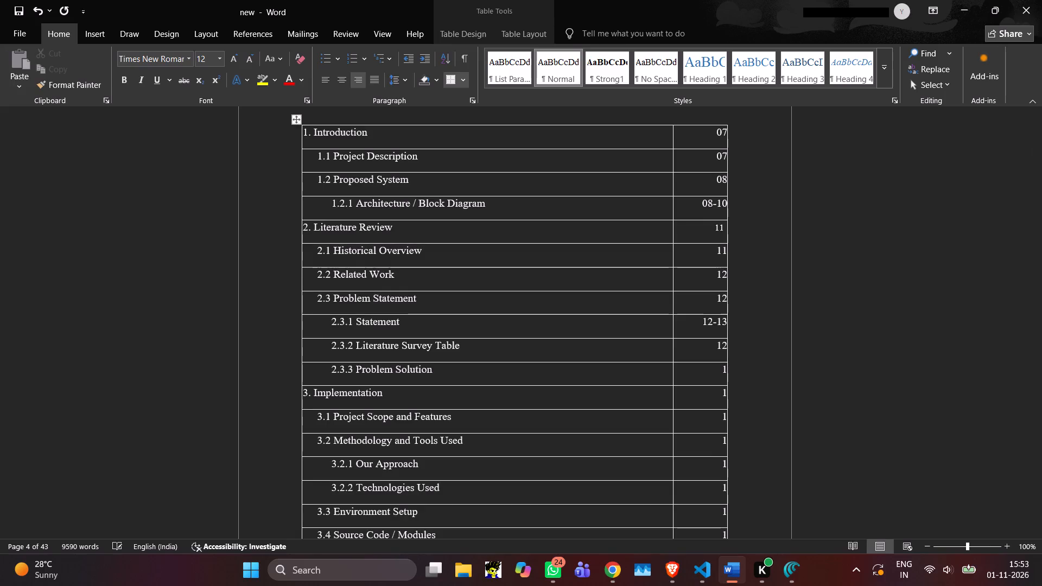
type("-13")
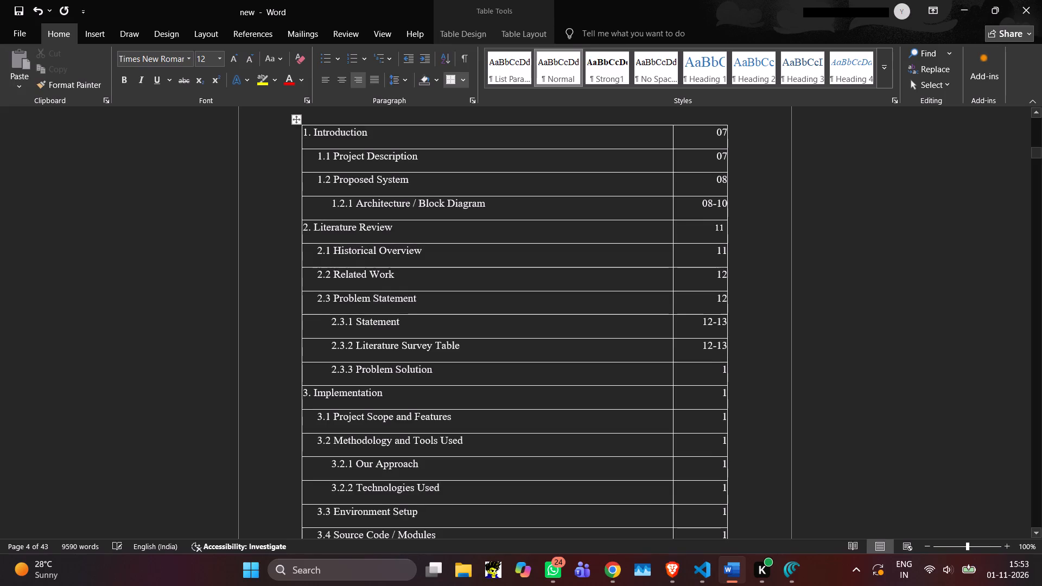
left_click(725, 370)
key("3")
type("-15")
Set the page numbers of "3. Implementation" and "3.1 Project Scope and Features" to 16.
scroll(768, 403, "down", 1)
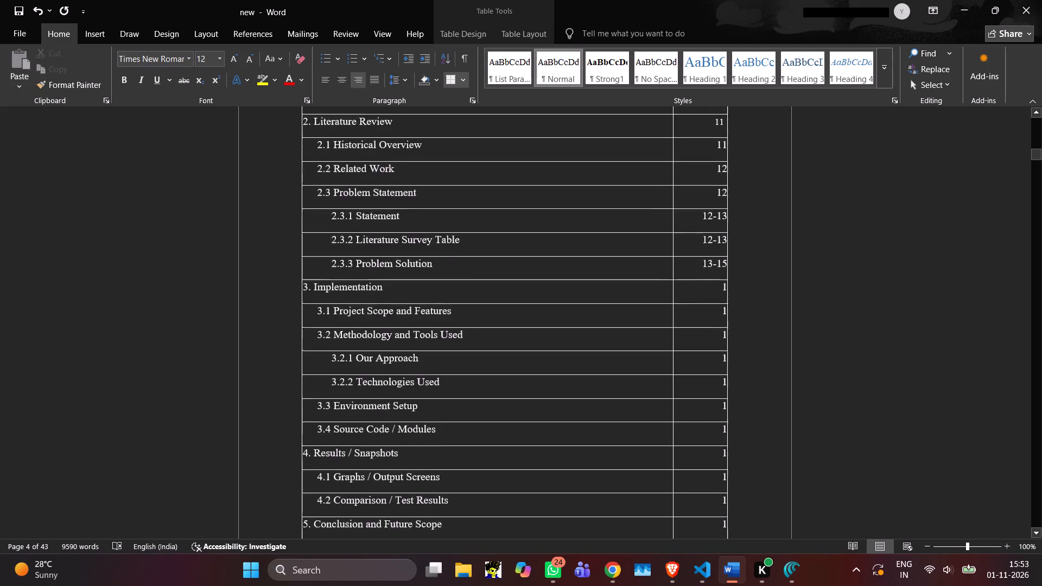
scroll(768, 403, "down", 1)
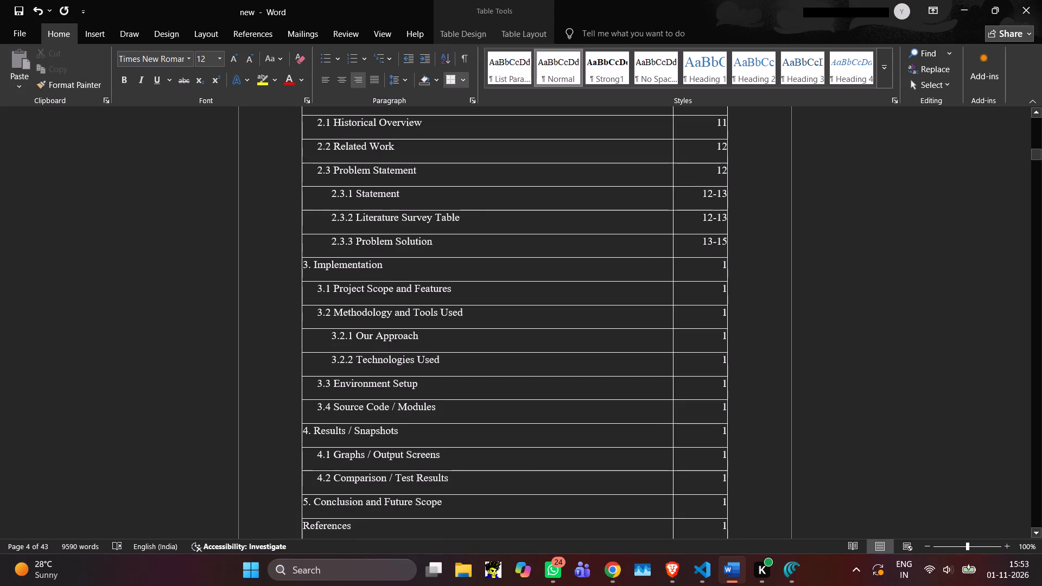
left_click(723, 264)
key("Right")
key("6")
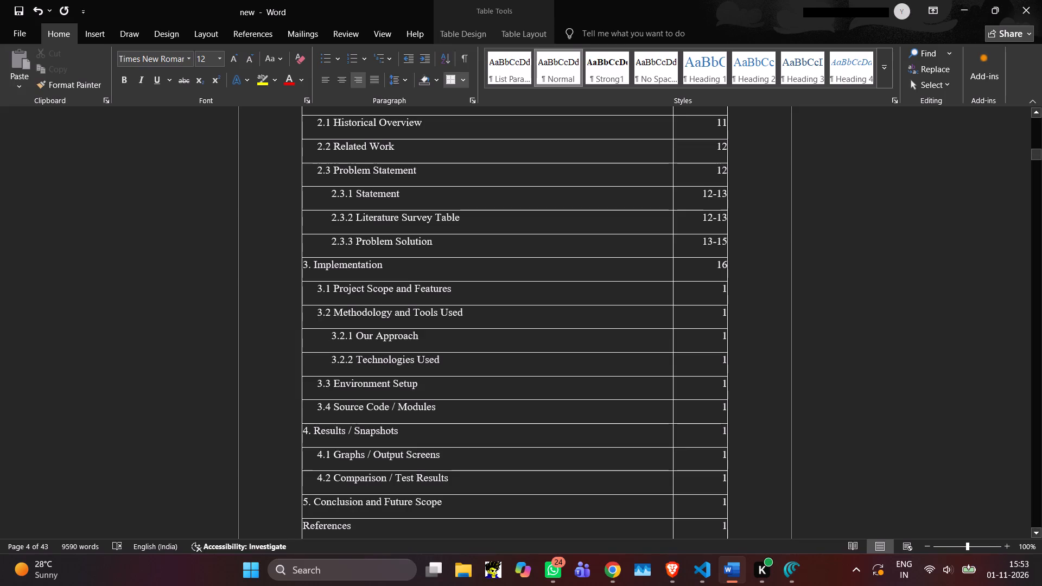
left_click(724, 289)
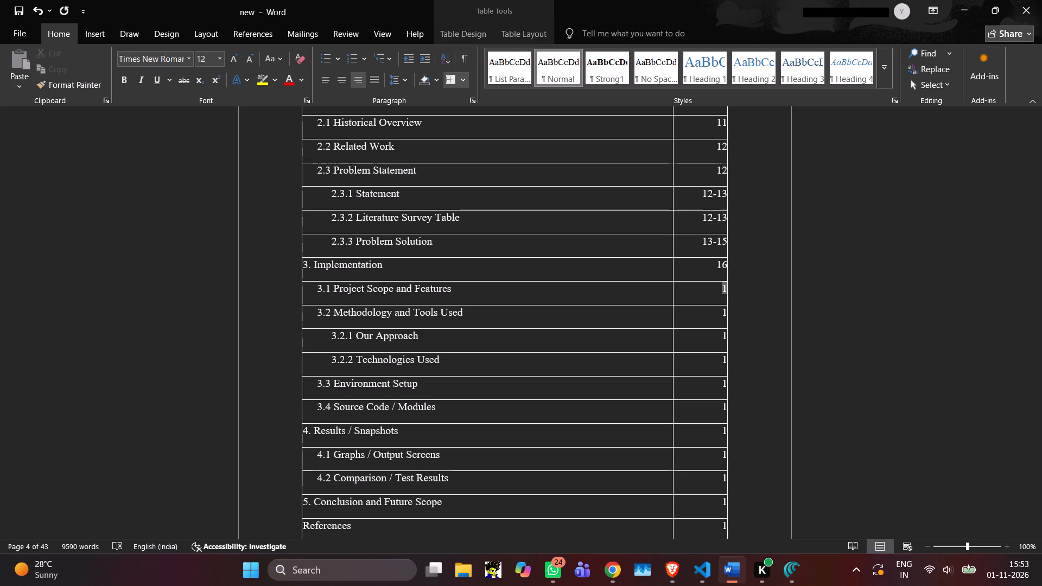
key("Right")
key("6")
Set the page numbers of "3.2 Methodology and Tools Used", "3.2.1 Our Approach" and "3.2.2 Technologies Used" to 16.
key("Down")
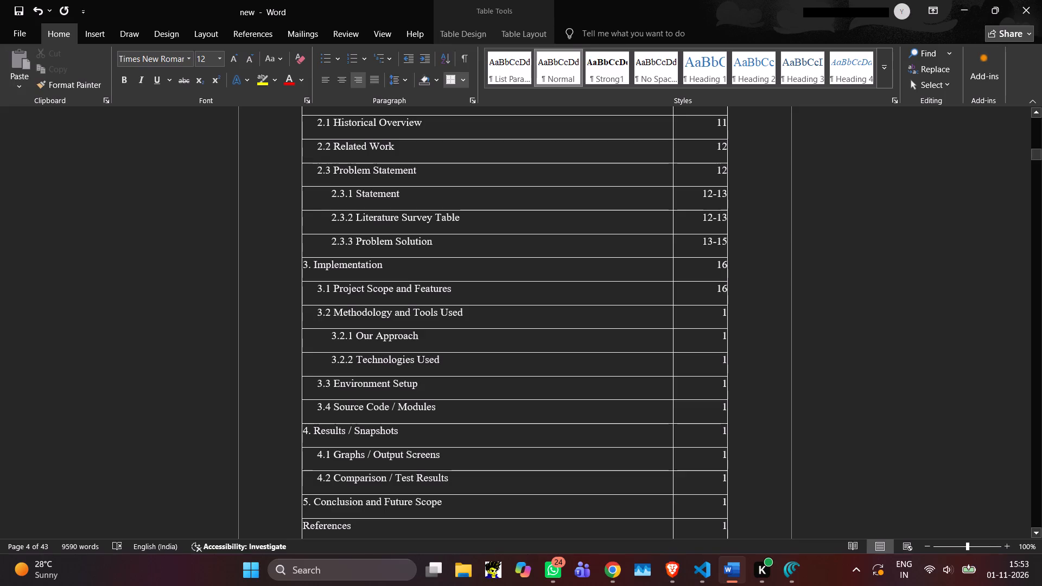
left_click(725, 315)
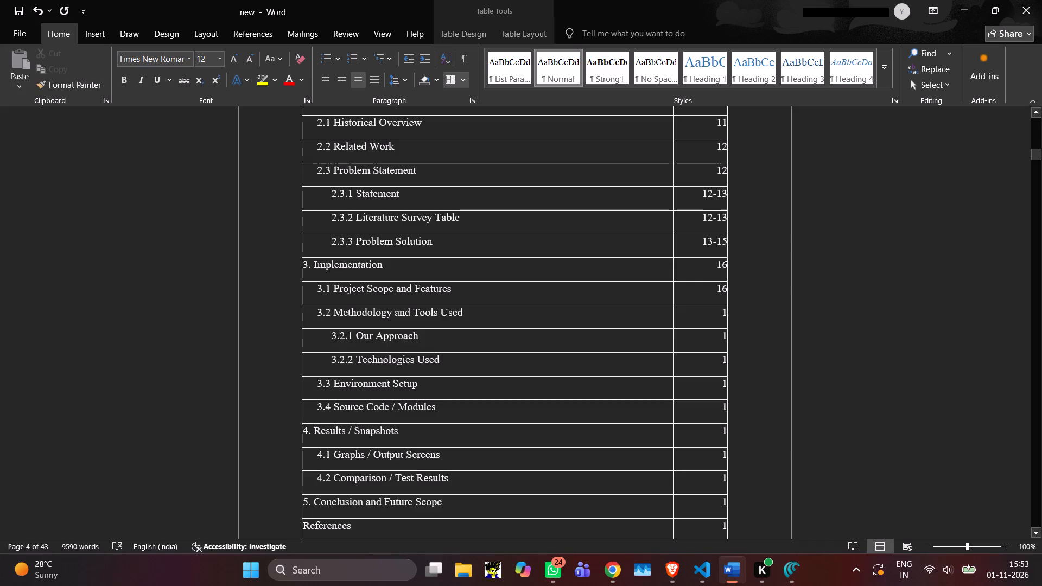
left_click(725, 315)
left_click(723, 313)
key("Right")
key("6")
key("Down")
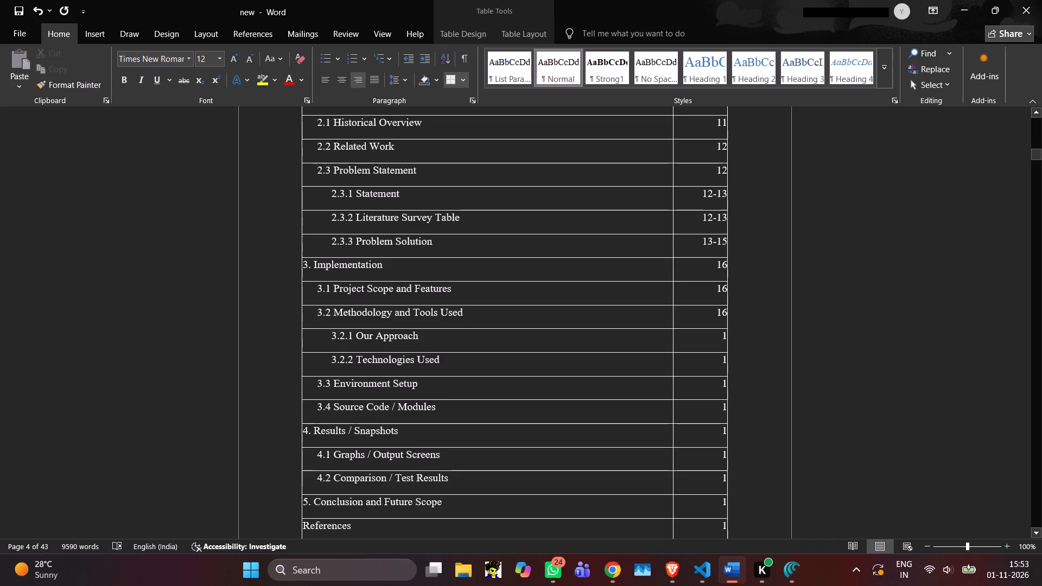
left_click(723, 334)
key("Right")
key("6")
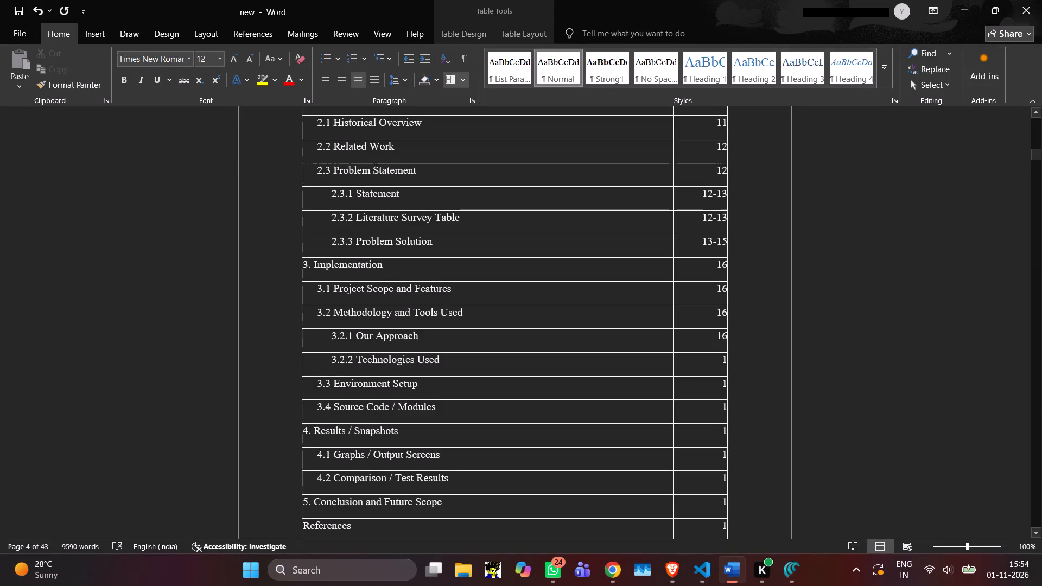
left_click(722, 360)
key("Right")
key("6")
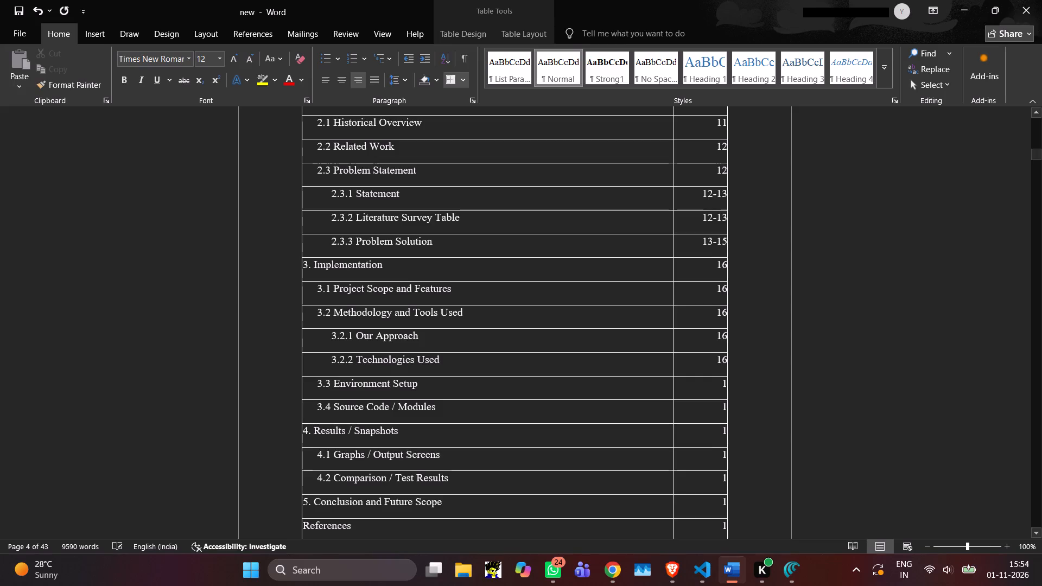
Set the page numbers of "3.3 Environment Setup" to 17 and "3.4 Source Code / Modules" to 17-27.
left_click(722, 385)
key("Right")
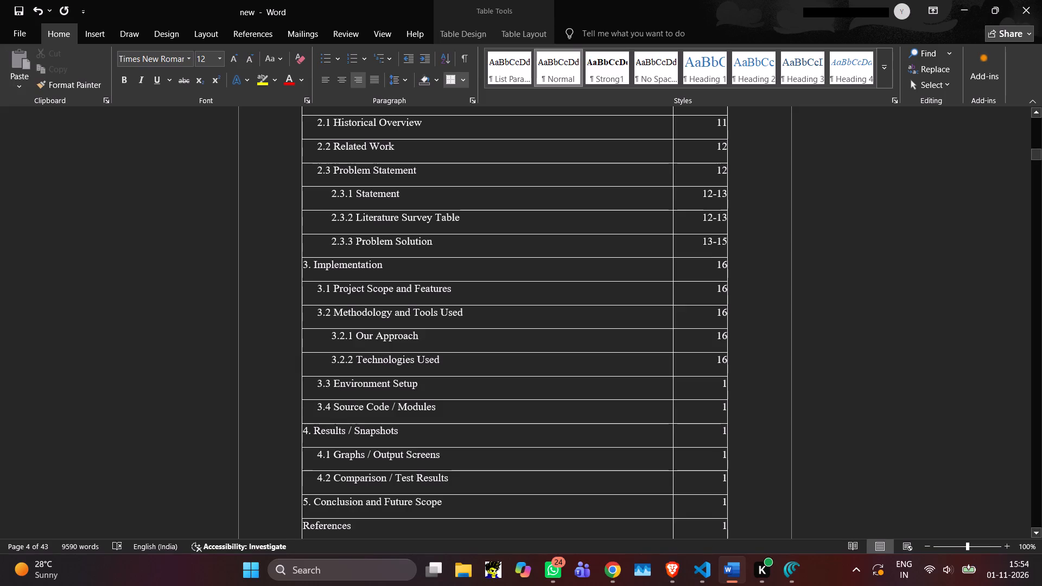
left_click(720, 386)
key("Right")
key("7")
left_click(721, 412)
key("Right")
key("7")
key("minus")
type("27")
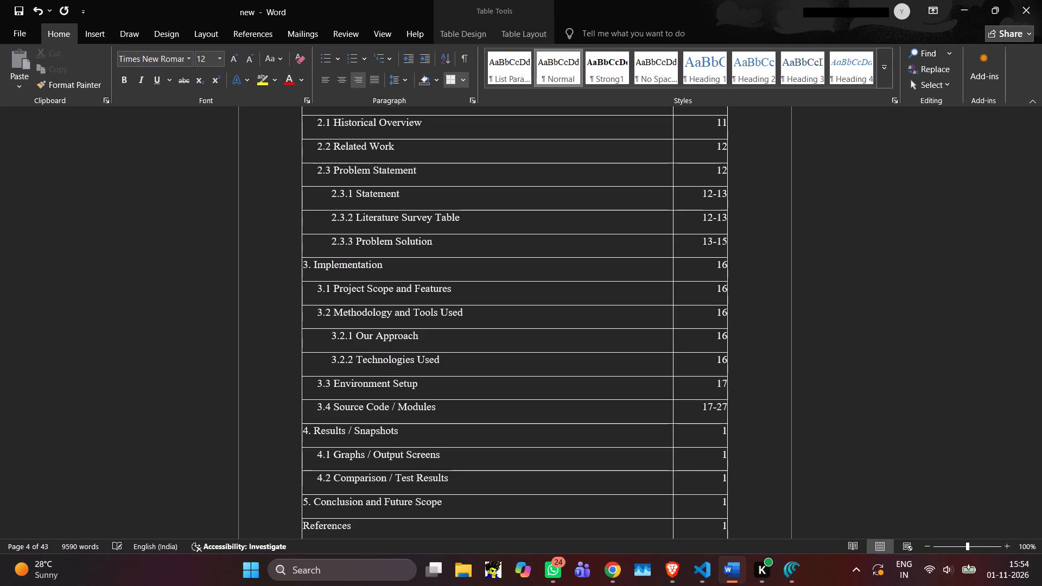
Set the page number of "4. Results / Snapshots" in the table of contents to 27-28.
left_click(720, 433)
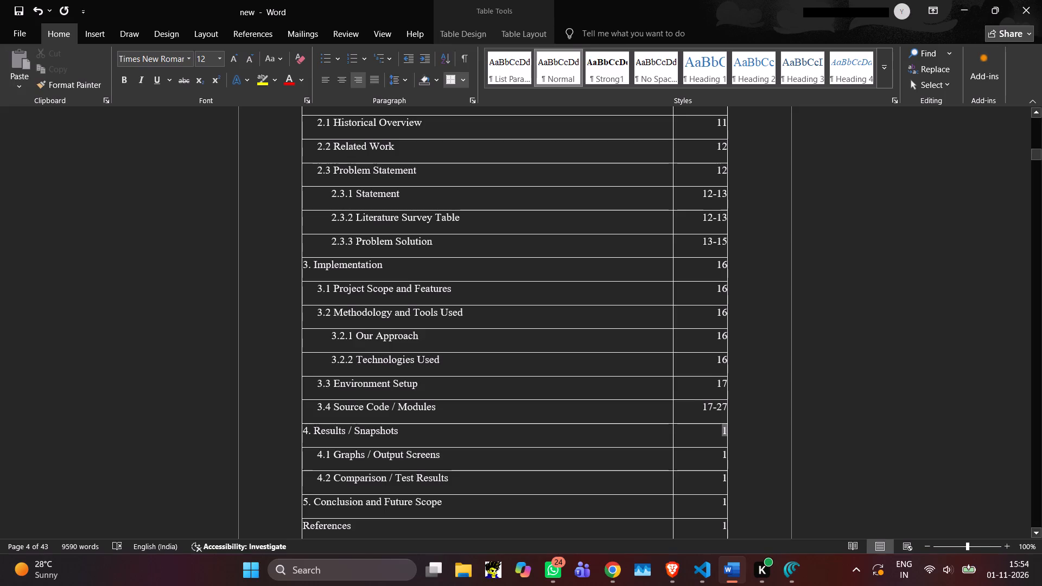
key("Right")
key("BackSpace")
type("27")
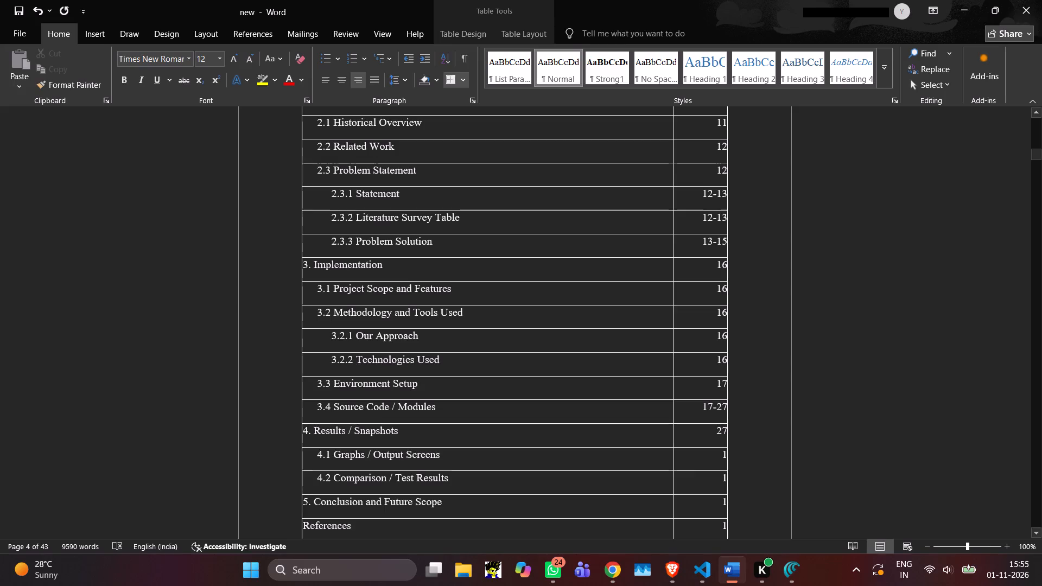
left_click(725, 433)
key("minus")
type("28")
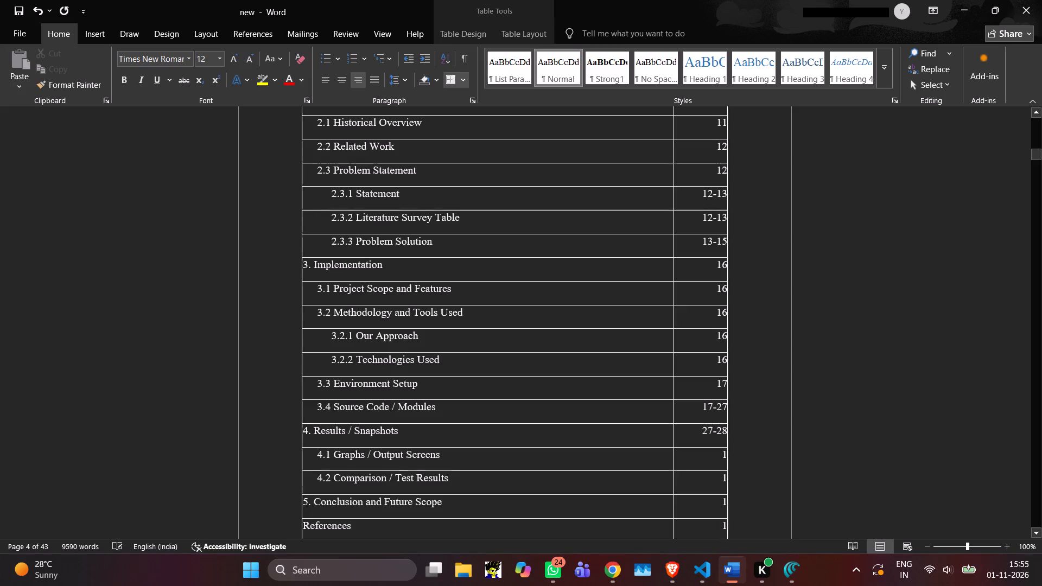
Set the page numbers of "4.1 Graphs / Output Screens" and "4.2 Comparison / Test Results" to 28-33.
left_click(723, 451)
key("Right")
key("BackSpace")
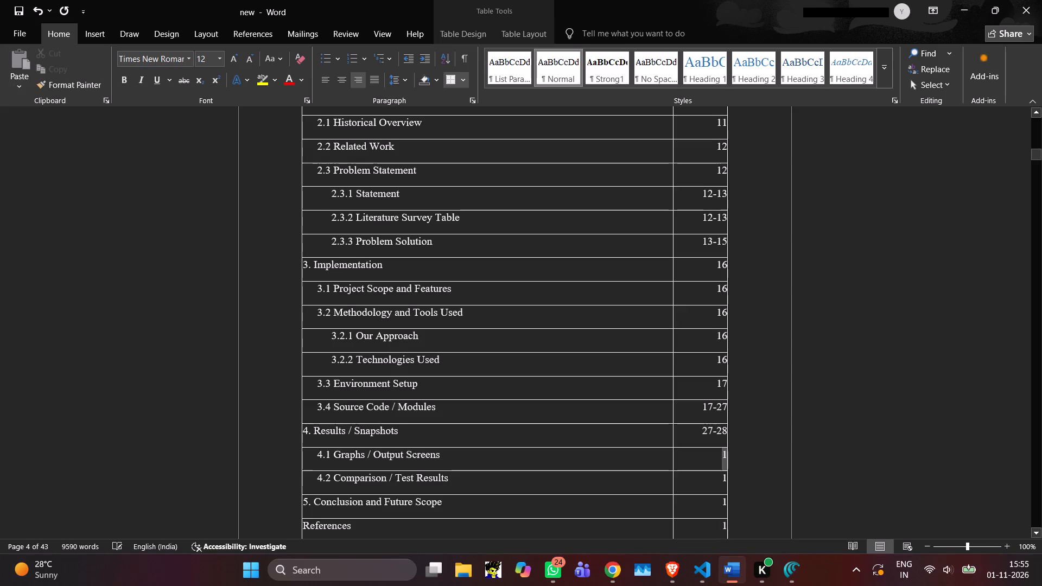
key("2")
key("8")
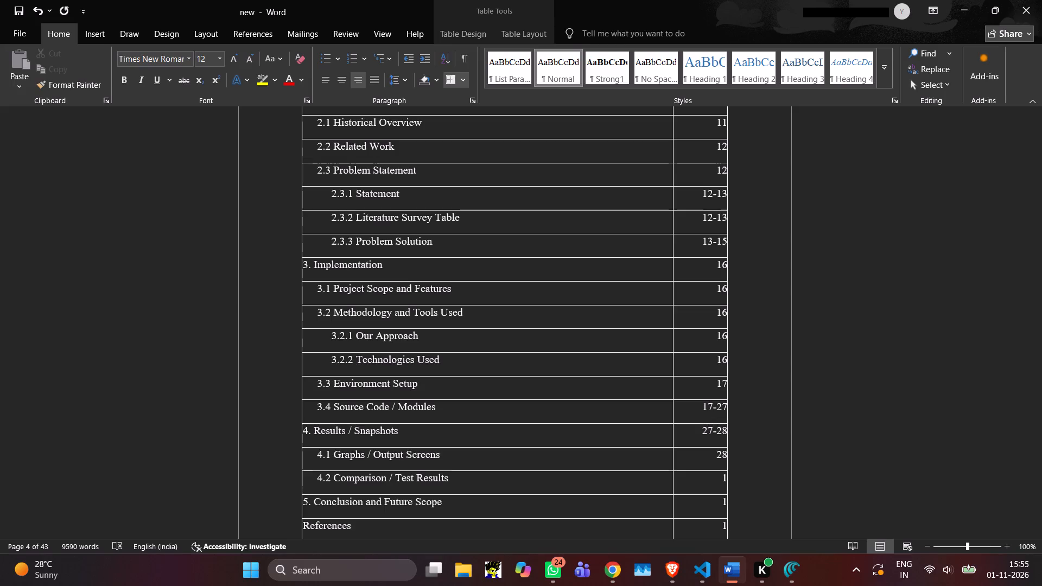
type("-33")
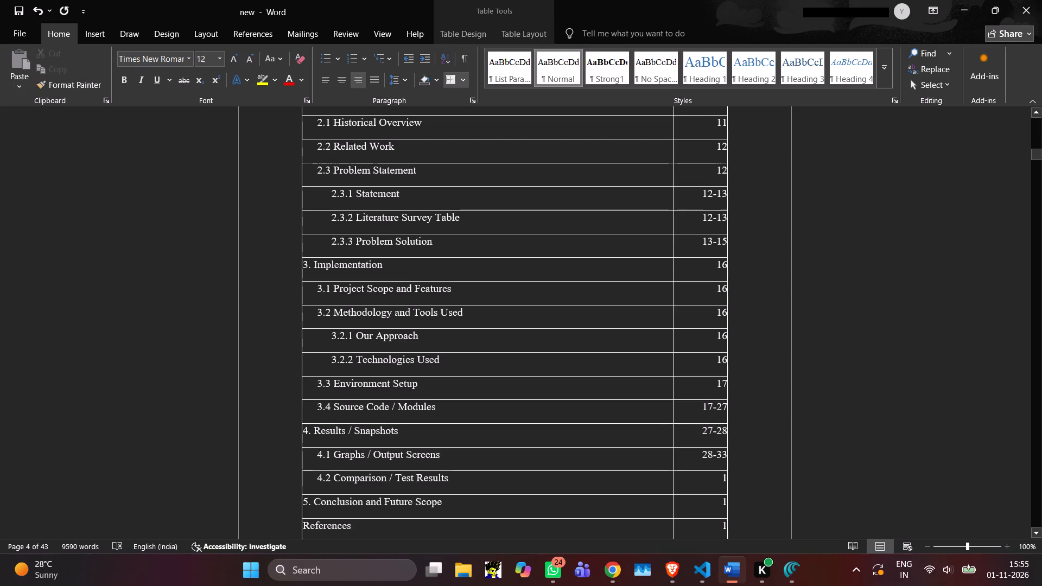
left_click(725, 481)
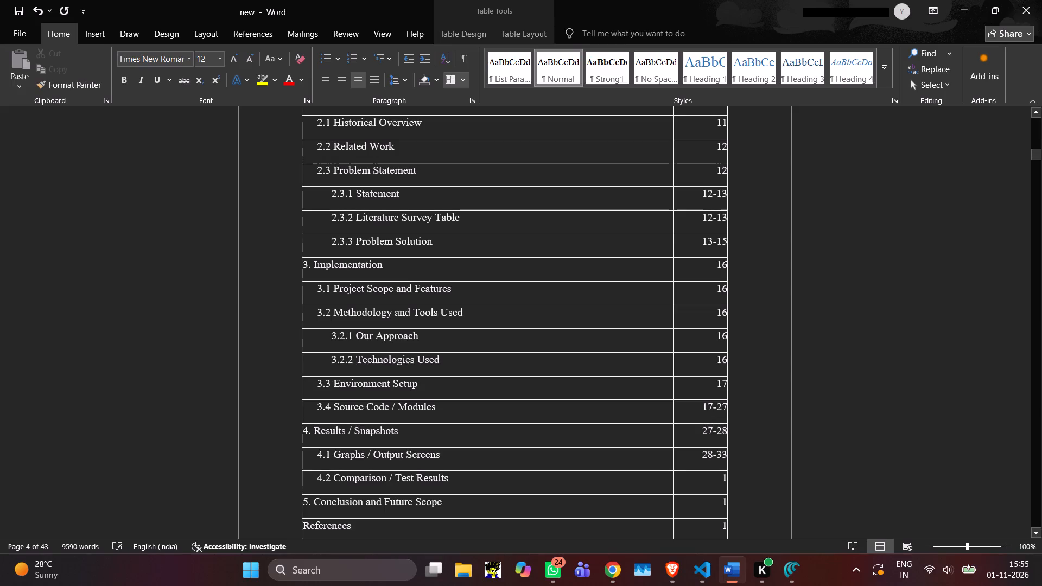
left_click(723, 479)
key("Right")
key("BackSpace")
type("28-33")
Set the page numbers of "5. Conclusion and Future Scope" to 33-35 and "References" to 36.
scroll(742, 496, "down", 1)
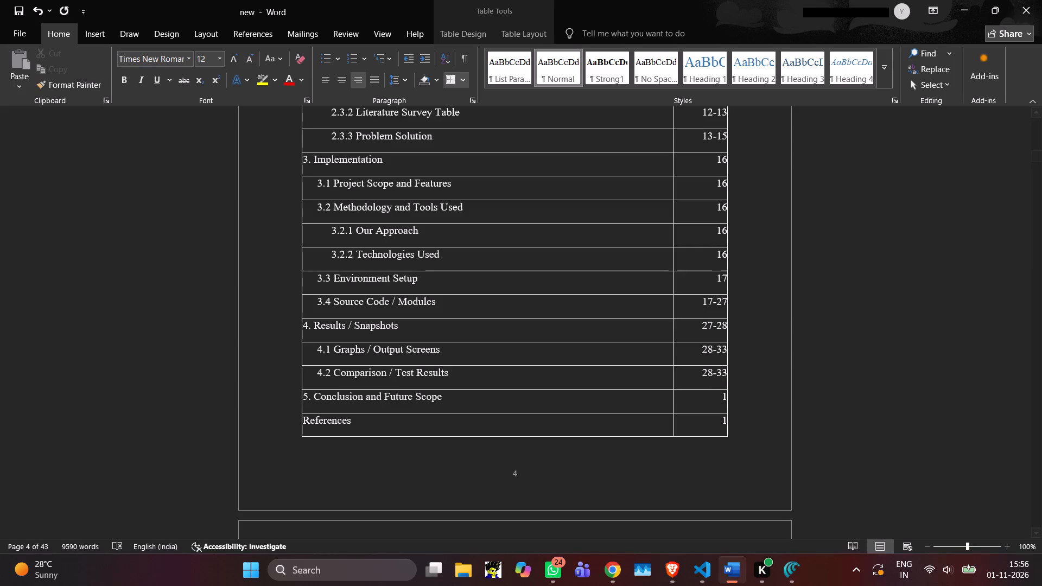
left_click(721, 396)
key("Right")
key("BackSpace")
type("33")
type("-3")
key("5")
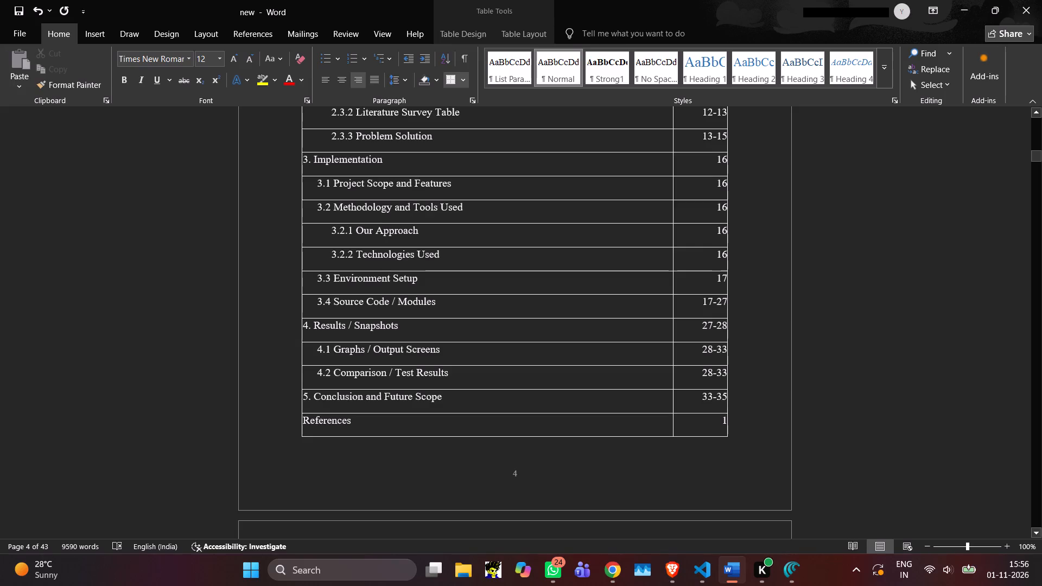
left_click(722, 417)
key("Right")
key("BackSpace")
type("36")
Set the page number of "Appendix A - User Stories and Acceptance Conditions" to 37.
scroll(798, 371, "up", 4)
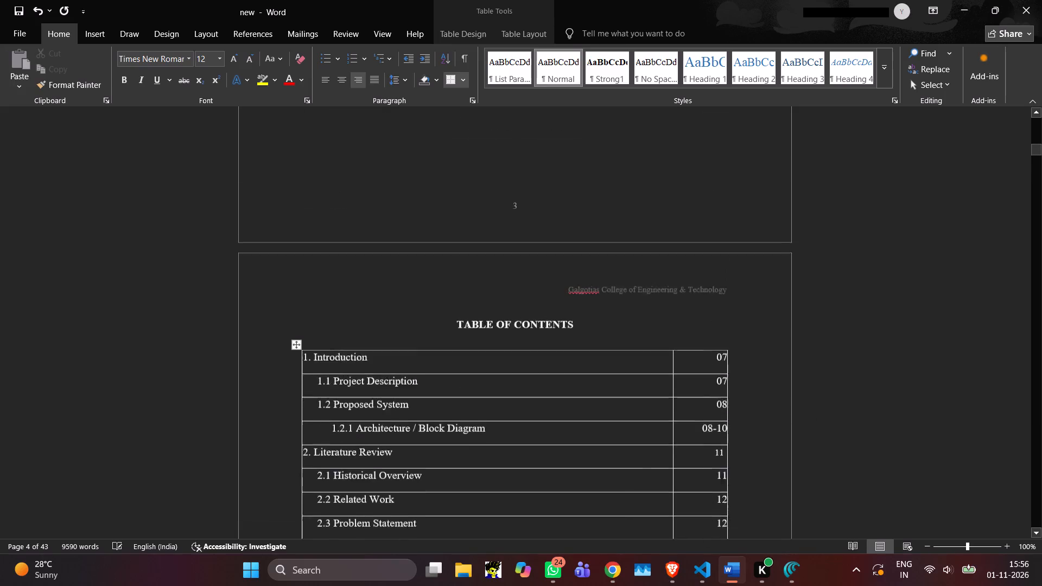
scroll(798, 371, "down", 1)
scroll(798, 371, "up", 2)
scroll(798, 371, "down", 3)
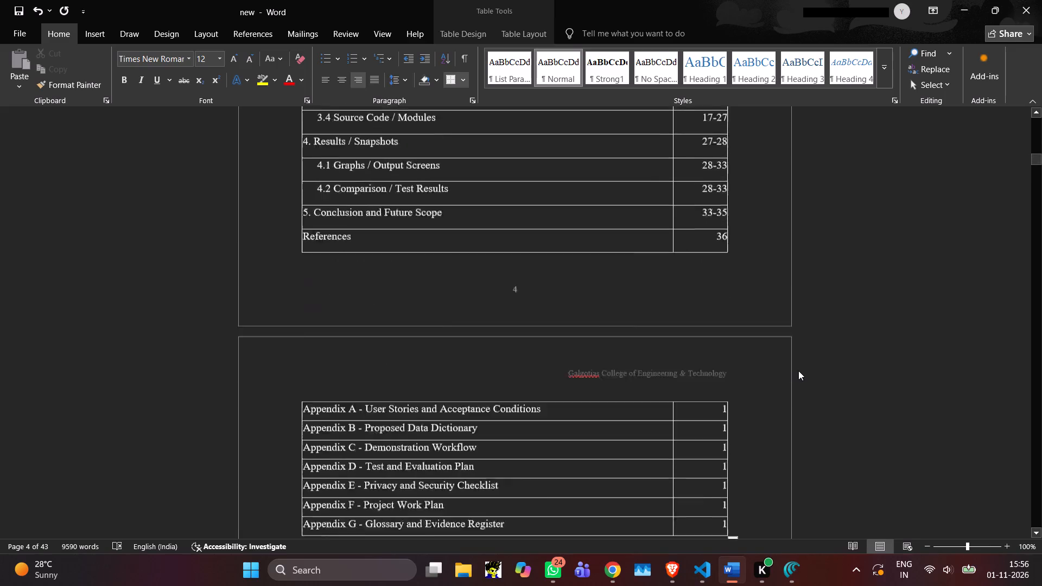
scroll(798, 371, "down", 2)
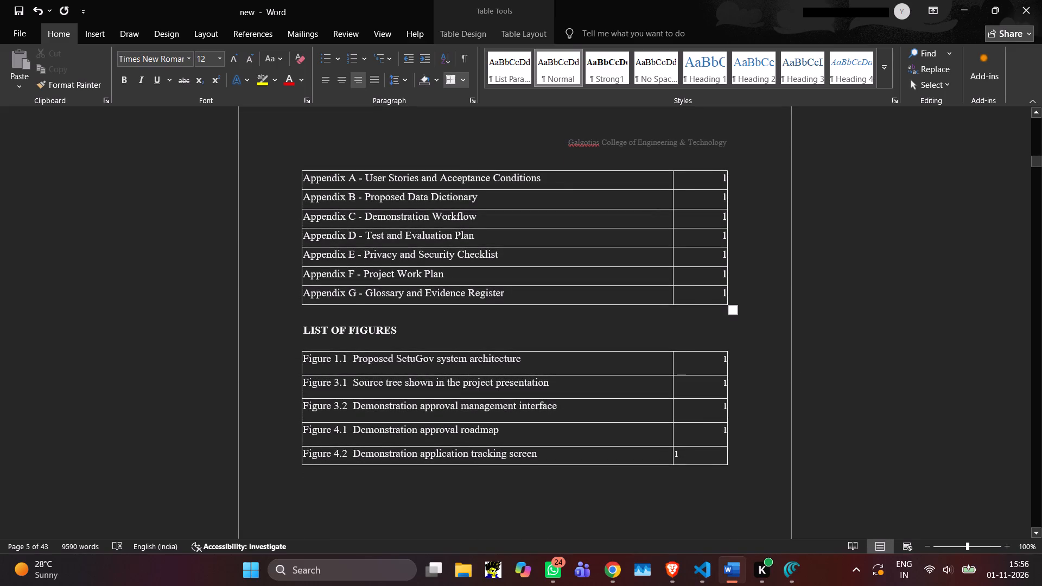
left_click(720, 175)
key("Right")
key("BackSpace")
type("37")
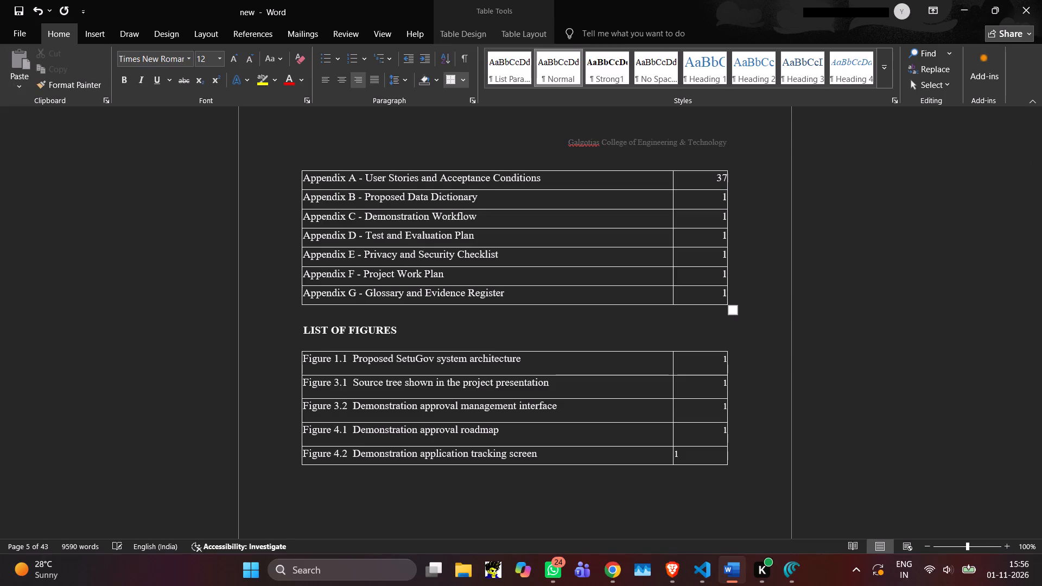
Set the page number of "Appendix B - Proposed Data Dictionary" to 38 and "Appendix C - Demonstration Workflow" to 39.
left_click(719, 196)
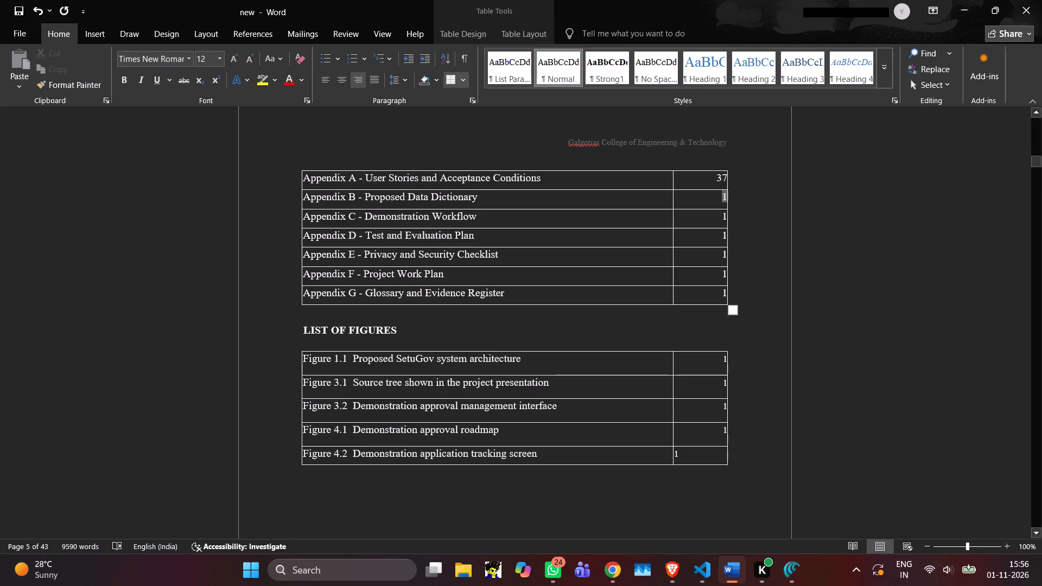
key("BackSpace")
key("ctrl+z")
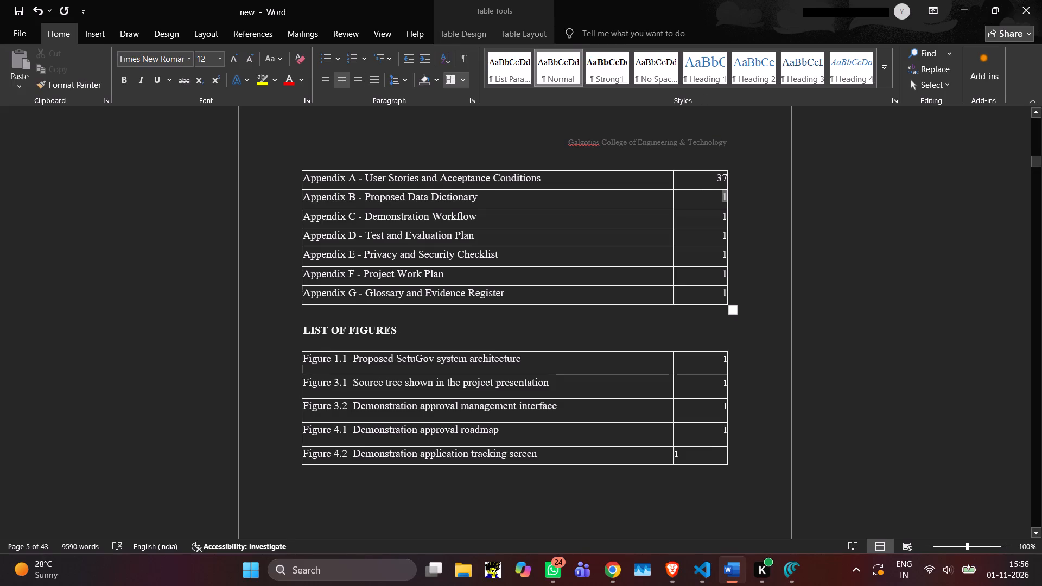
key("Right")
key("BackSpace")
type("38")
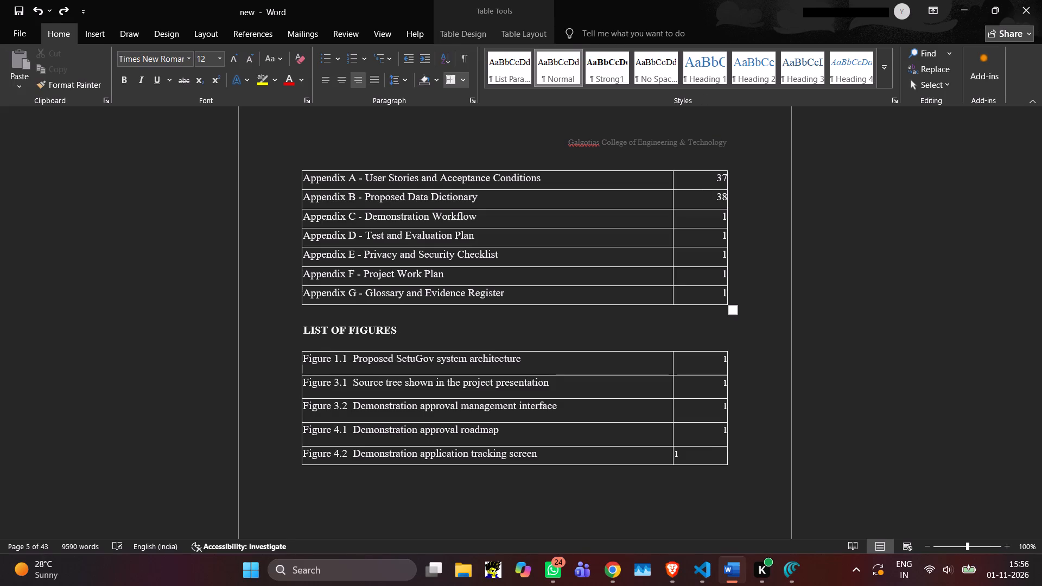
left_click(721, 218)
key("Right")
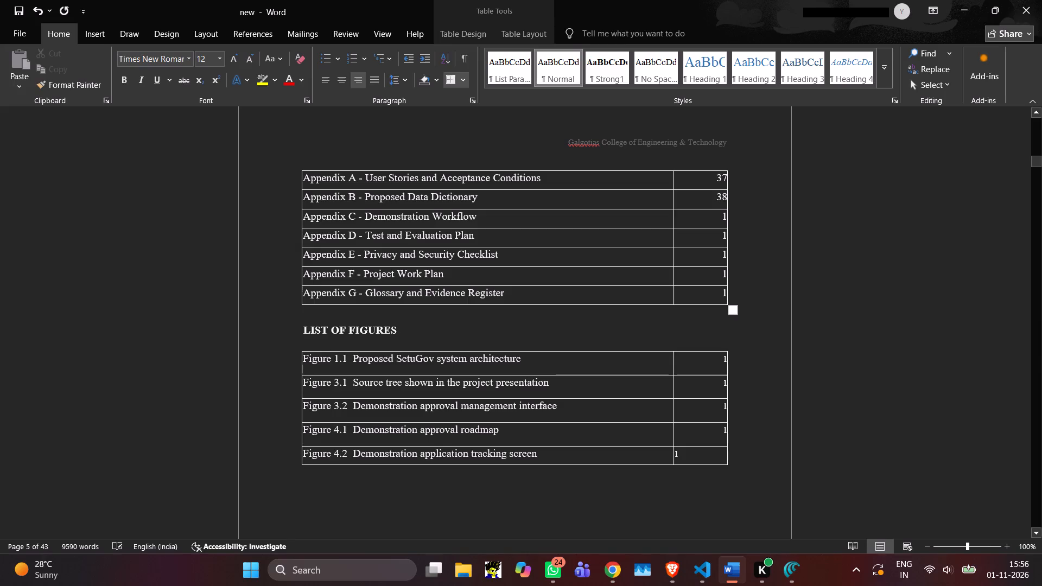
key("BackSpace")
type("39")
Set the page number of "Appendix D - Test and Evaluation Plan" to 40 and "Appendix E - Privacy and Security Checklist" to 41.
left_click(720, 235)
key("BackSpace")
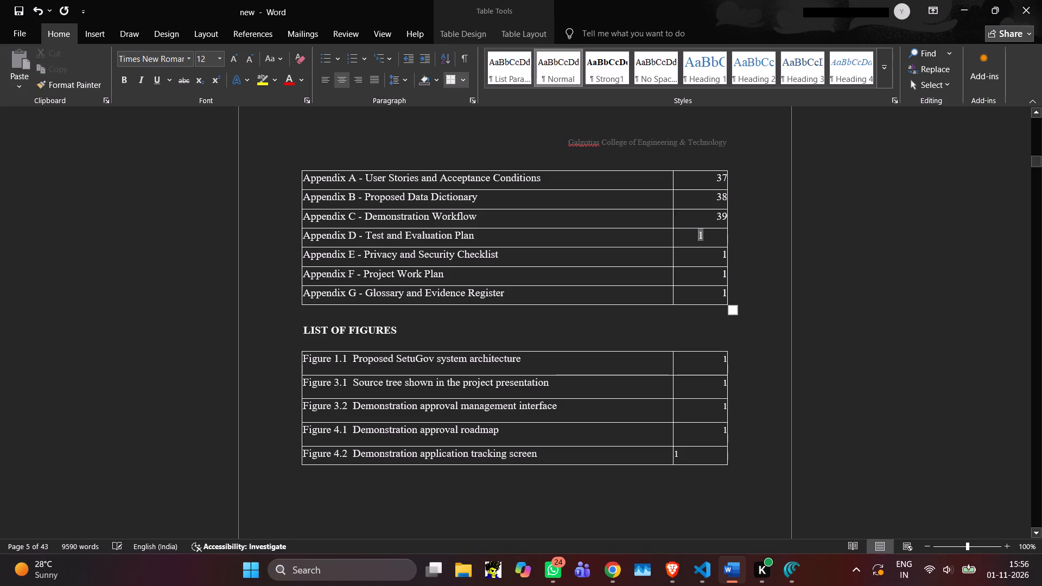
key("ctrl+z")
key("Right")
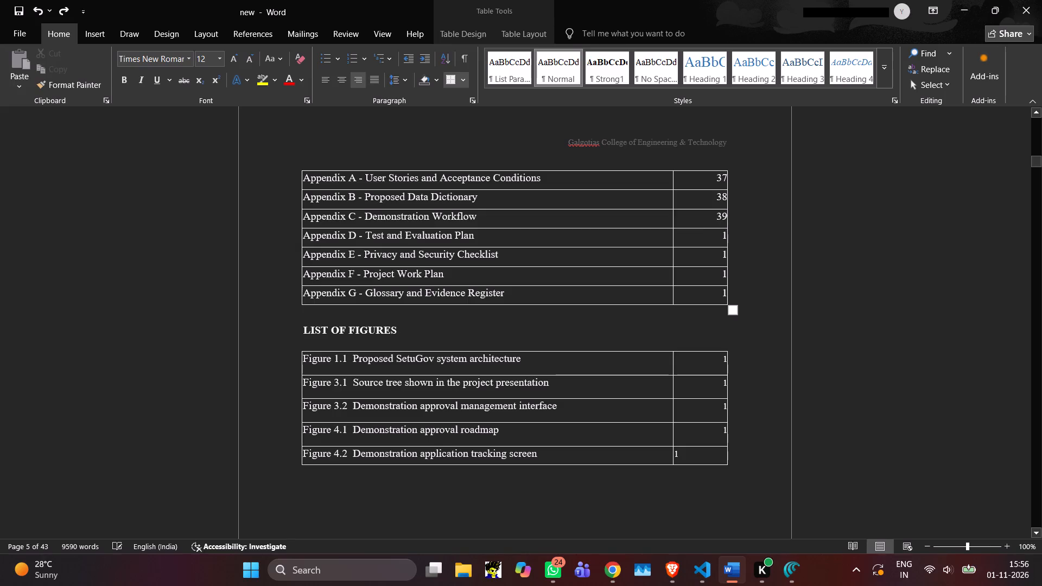
key("BackSpace")
type("40")
left_click(716, 257)
key("Right")
key("BackSpace")
type("41")
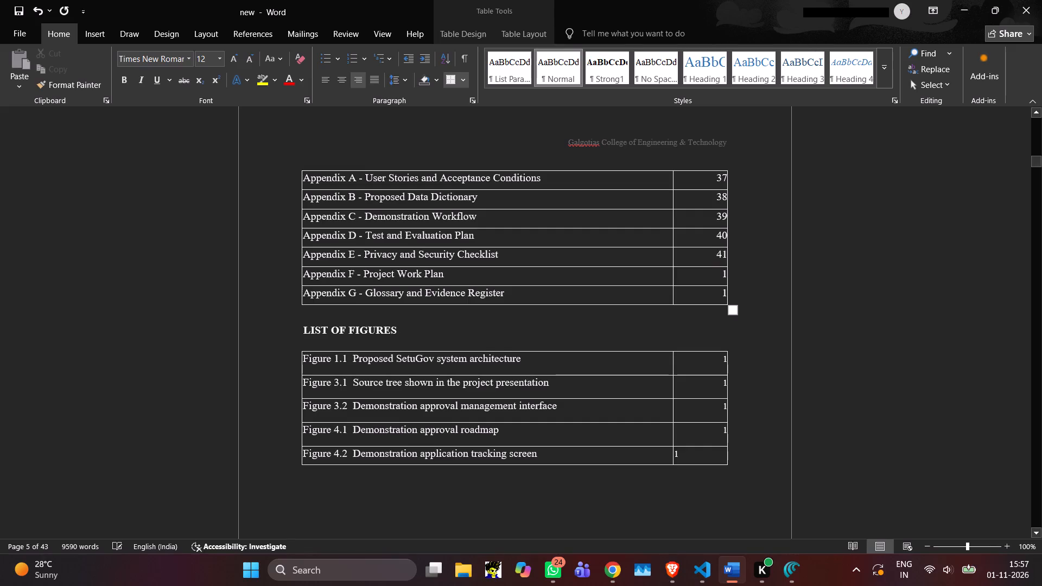
Set the page number of "Appendix F - Project Work Plan" to 42 and "Appendix G - Glossary and Evidence Register" to 43.
left_click(716, 279)
key("Right")
key("BackSpace")
type("42")
left_click(716, 294)
key("Right")
key("BackSpace")
type("43")
Save the report under its existing file name.
left_click(15, 28)
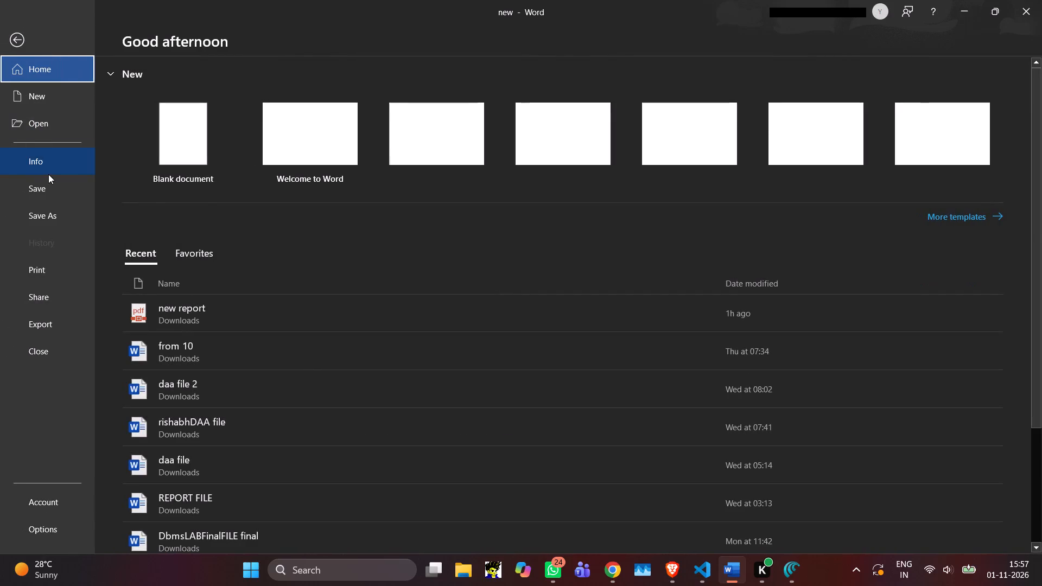
left_click(36, 192)
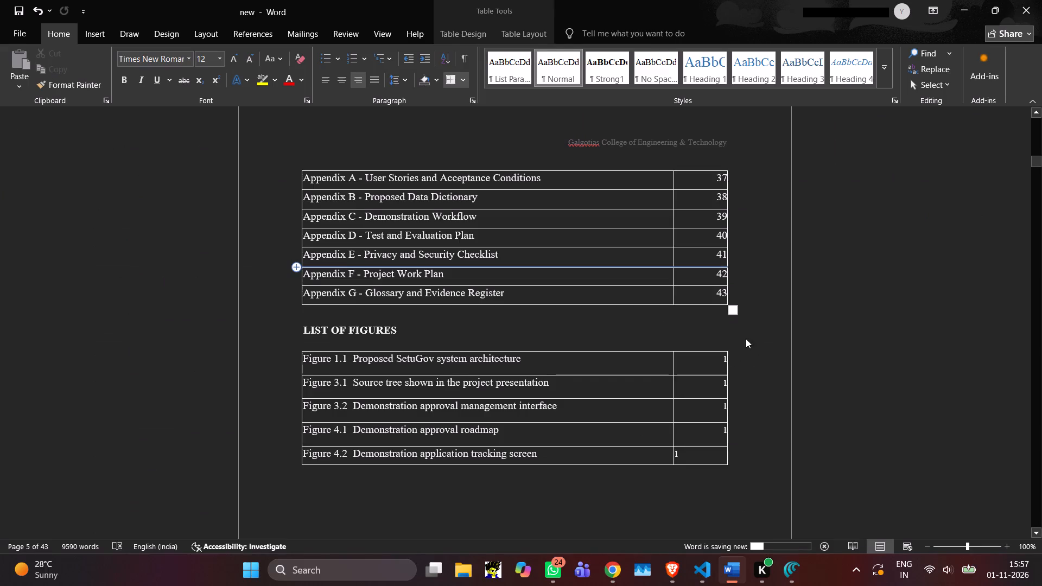
left_click(746, 339)
Set the page number of "Figure 1.1 Proposed SetuGov system architecture" in the list of figures to 08.
scroll(746, 339, "up", 2)
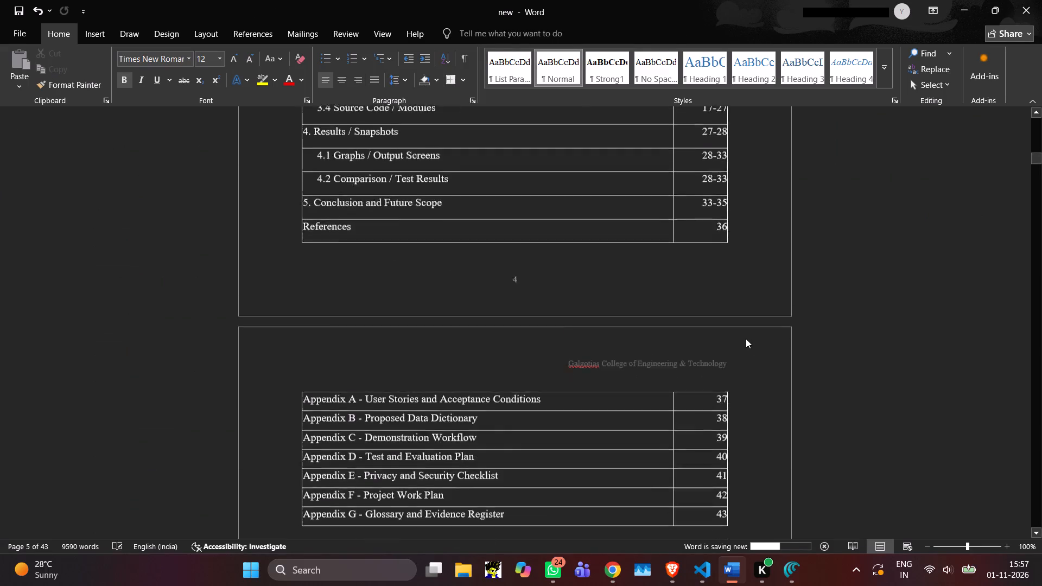
scroll(746, 339, "down", 1)
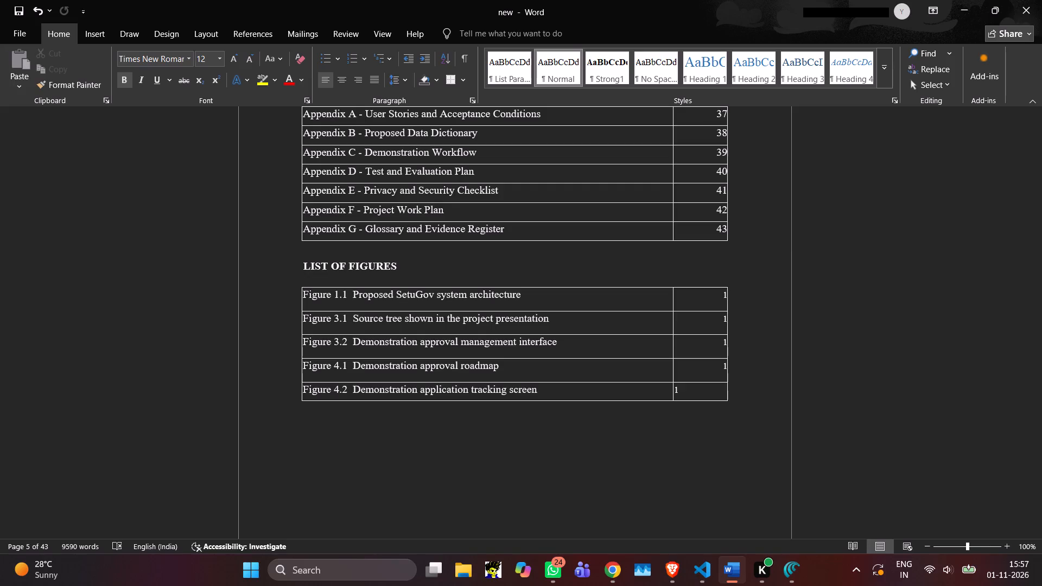
left_click(720, 300)
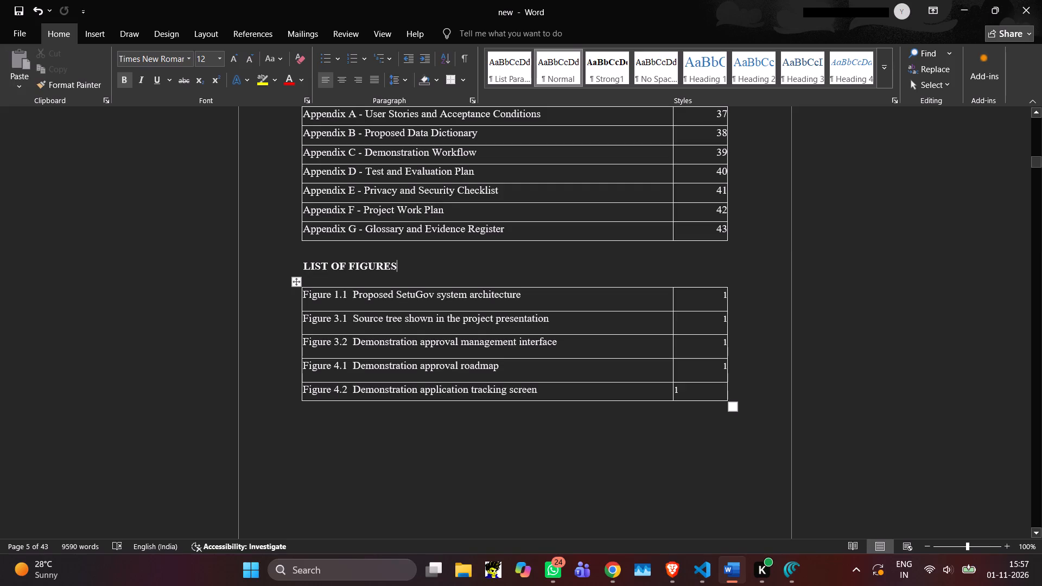
key("Right")
key("BackSpace")
key("8")
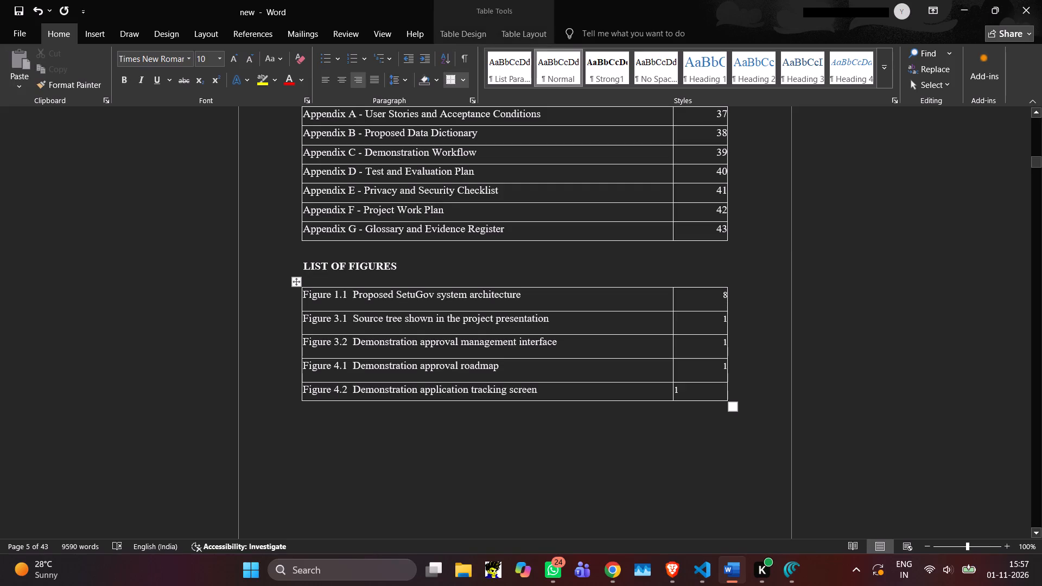
key("Left")
key("0")
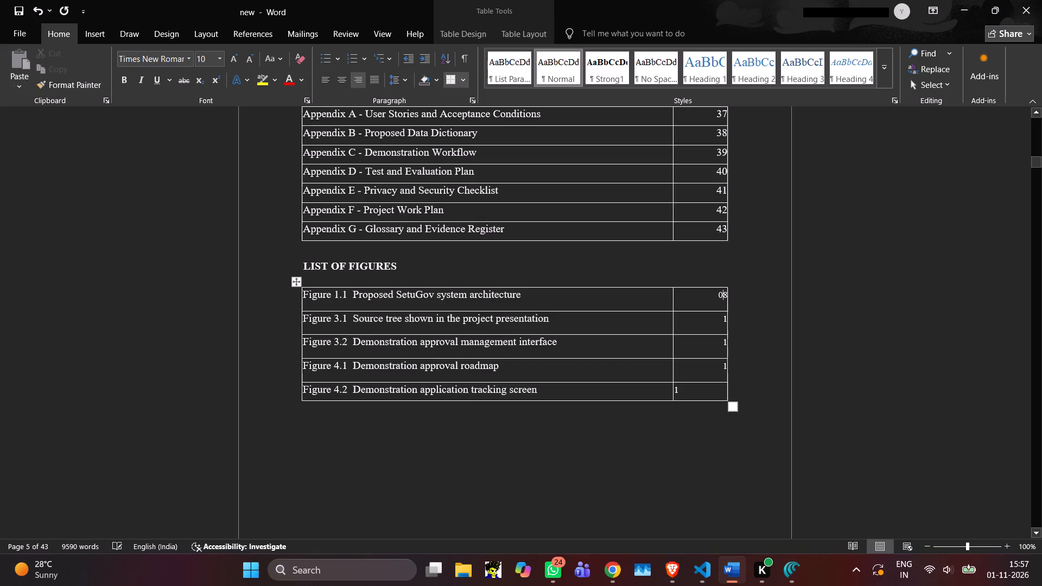
Set the page number of "Figure 3.2 Demonstration approval management interface" in the list of figures to 18.
scroll(727, 163, "up", 2)
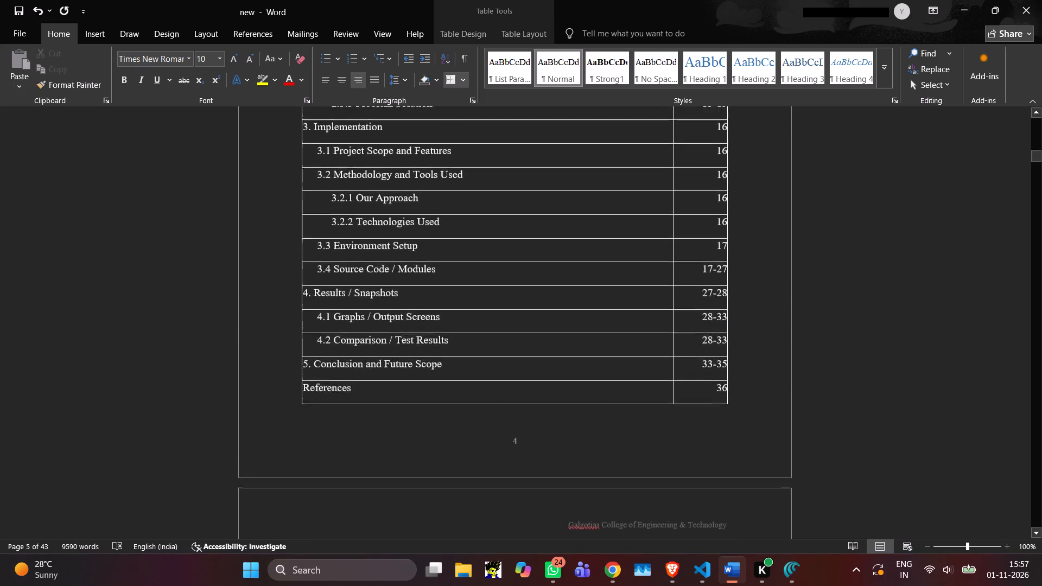
scroll(727, 163, "up", 1)
scroll(727, 163, "down", 6)
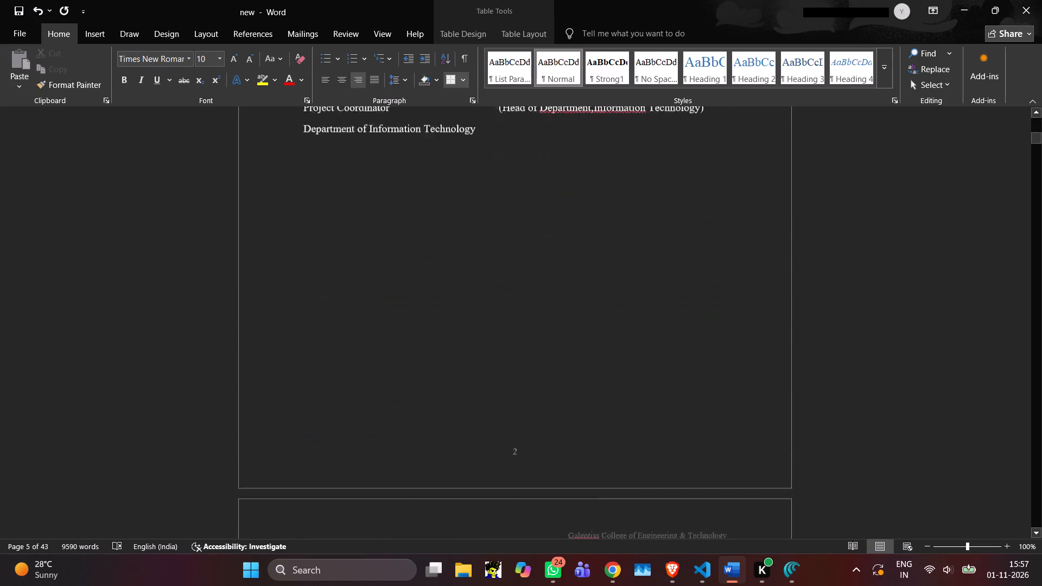
scroll(727, 163, "down", 6)
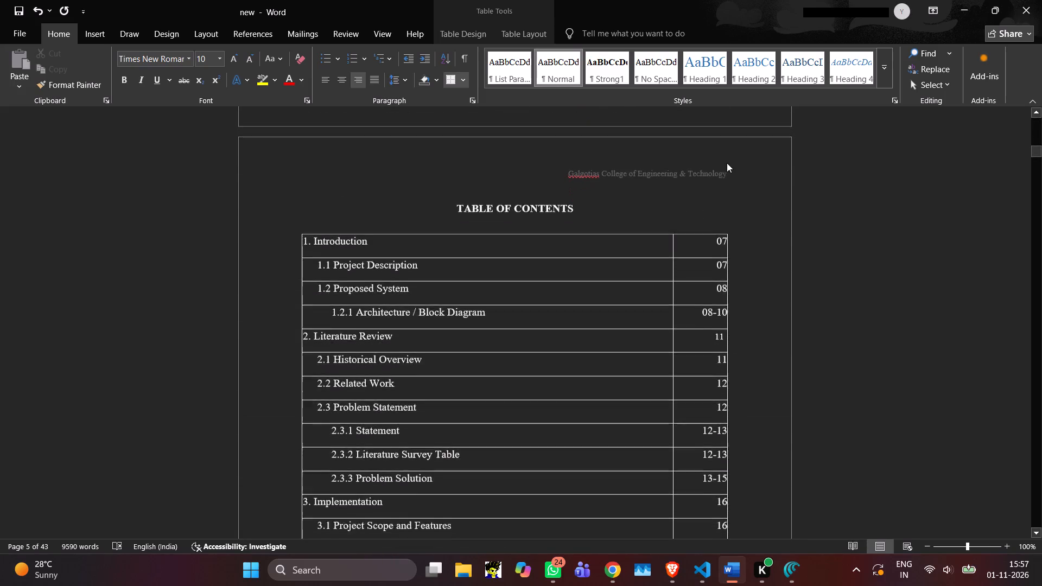
scroll(727, 163, "down", 3)
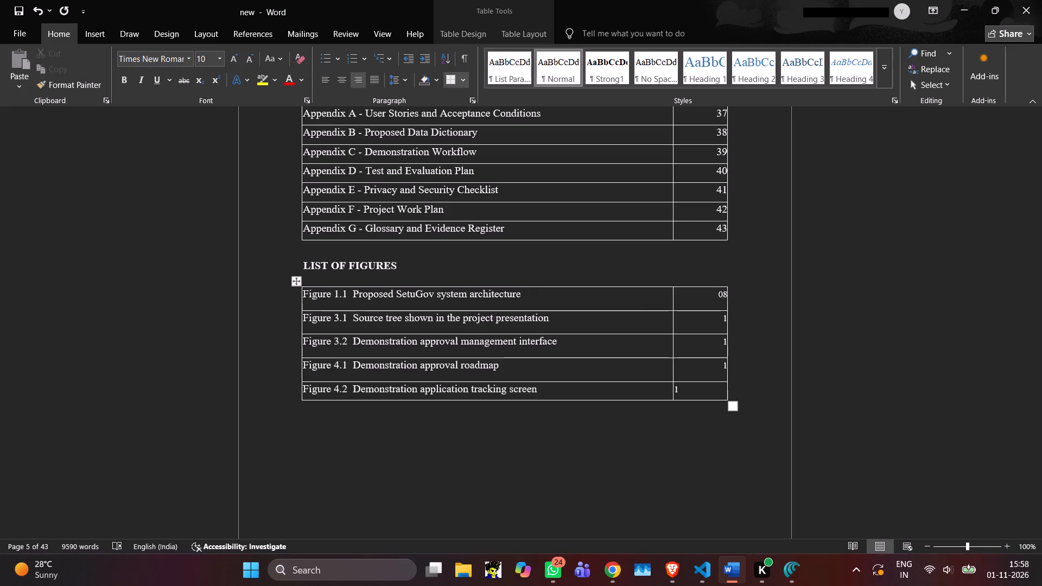
double_click(724, 337)
key("Right")
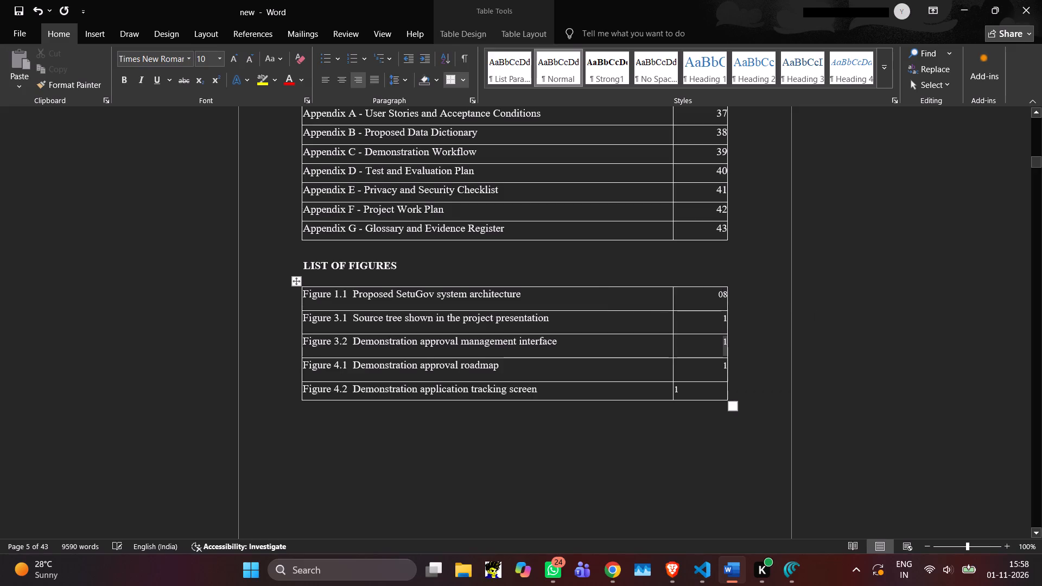
key("8")
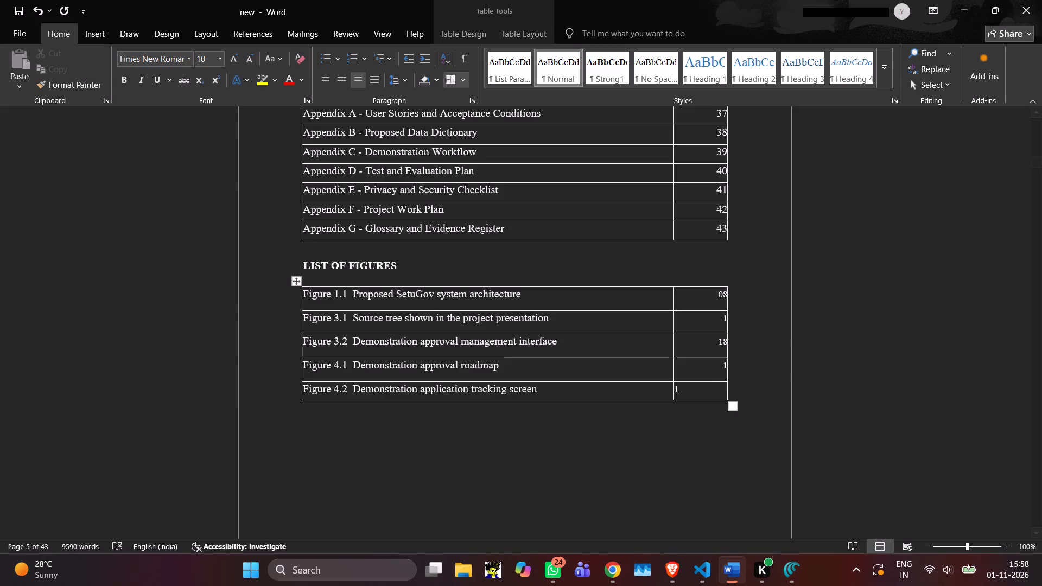
Set the page numbers of Figure 3.1 (source tree) to 19 and Figure 4.1 (demonstration approval roadmap) to 28 in the list of figures.
left_click(721, 319)
key("Right")
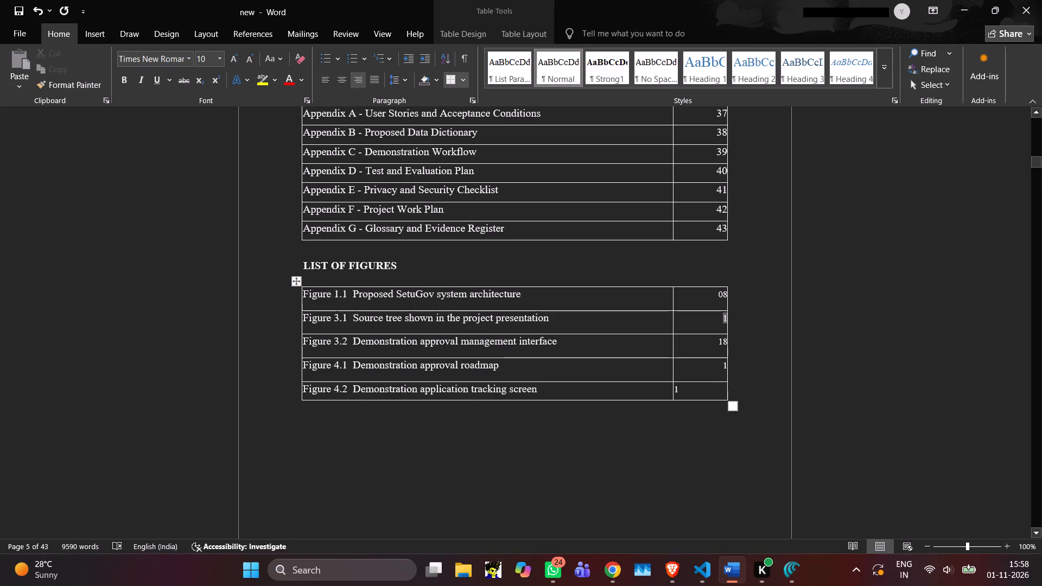
key("9")
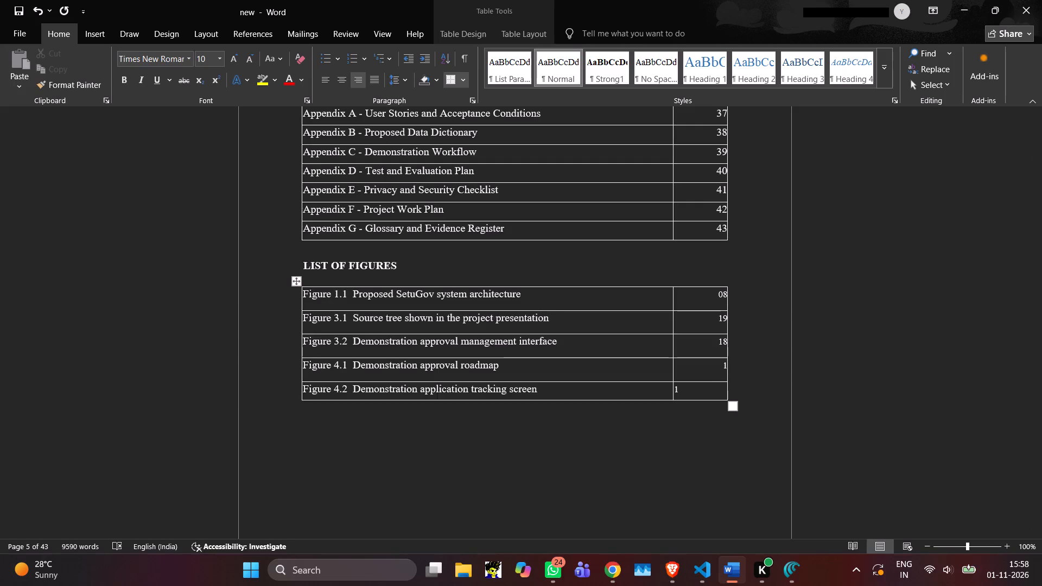
left_click(720, 364)
key("Right")
key("BackSpace")
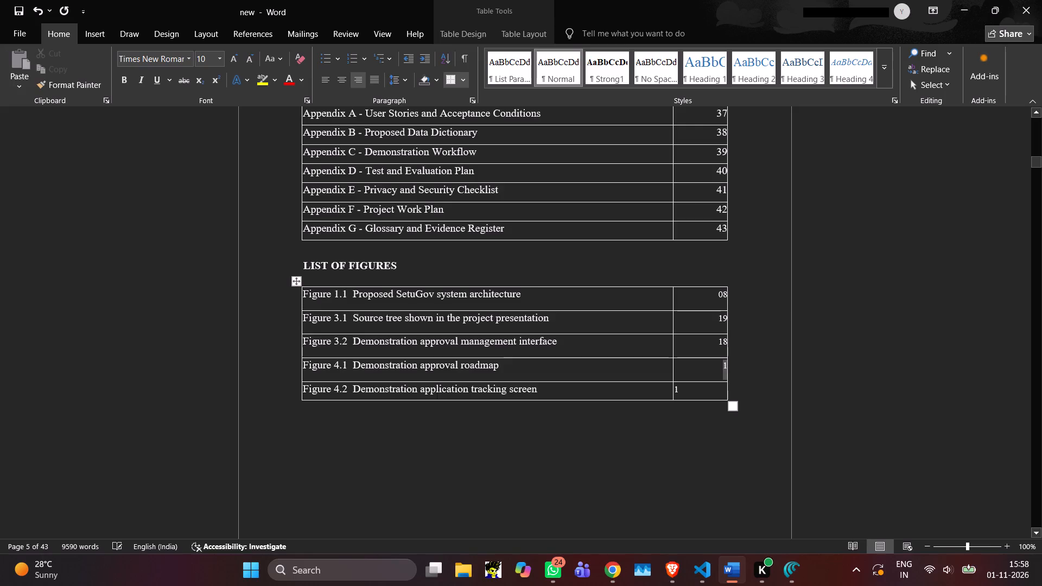
key("2")
key("8")
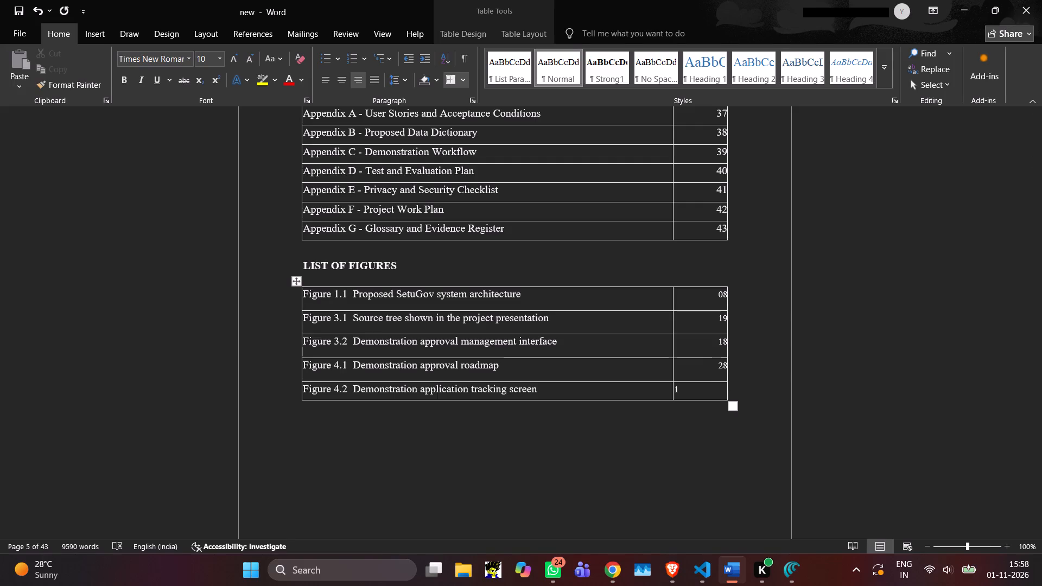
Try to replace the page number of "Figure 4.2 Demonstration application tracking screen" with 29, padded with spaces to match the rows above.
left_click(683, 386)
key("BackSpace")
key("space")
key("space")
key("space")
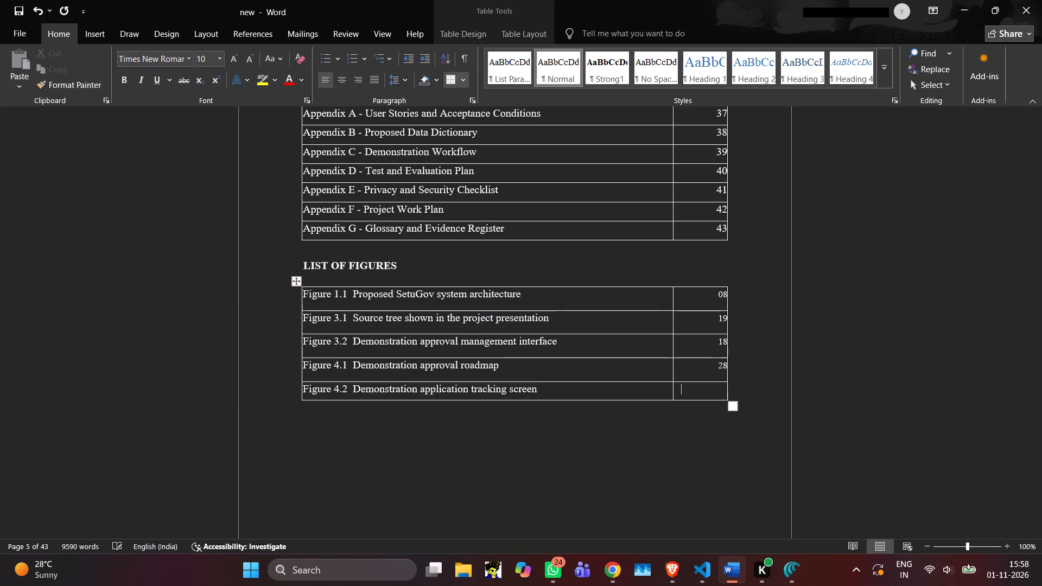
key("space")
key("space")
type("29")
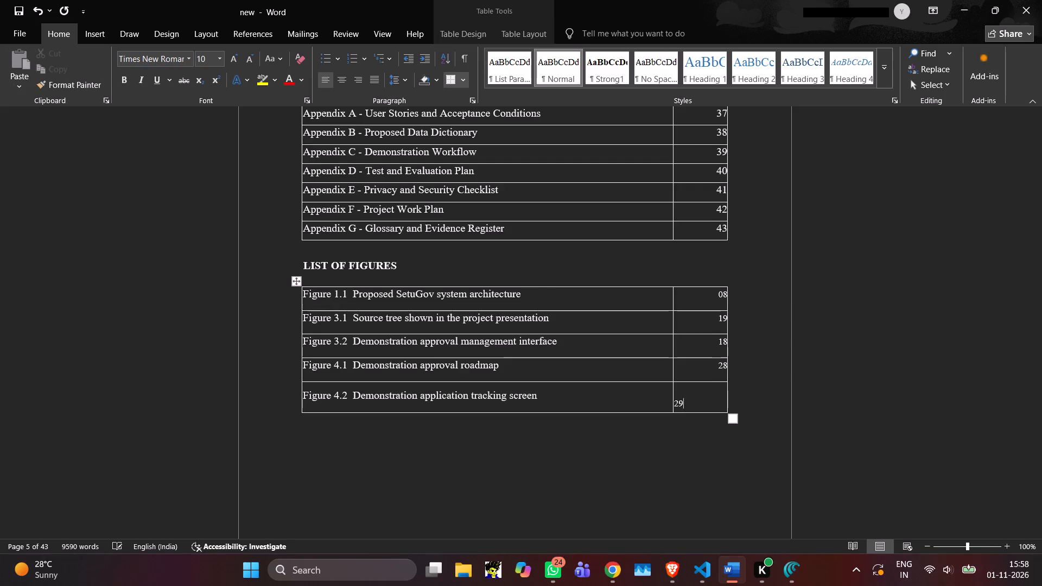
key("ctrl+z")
Set the page number of "Figure 4.2 Demonstration application tracking screen" to 29, padded with spaces to line up with the numbers above.
key("BackSpace")
key("space")
key("space")
key("space")
key("space")
key("space")
key("space")
key("space")
key("space")
key("space")
key("space")
key("space")
key("space")
key("space")
key("space")
key("space")
key("space")
key("space")
key("space")
key("space")
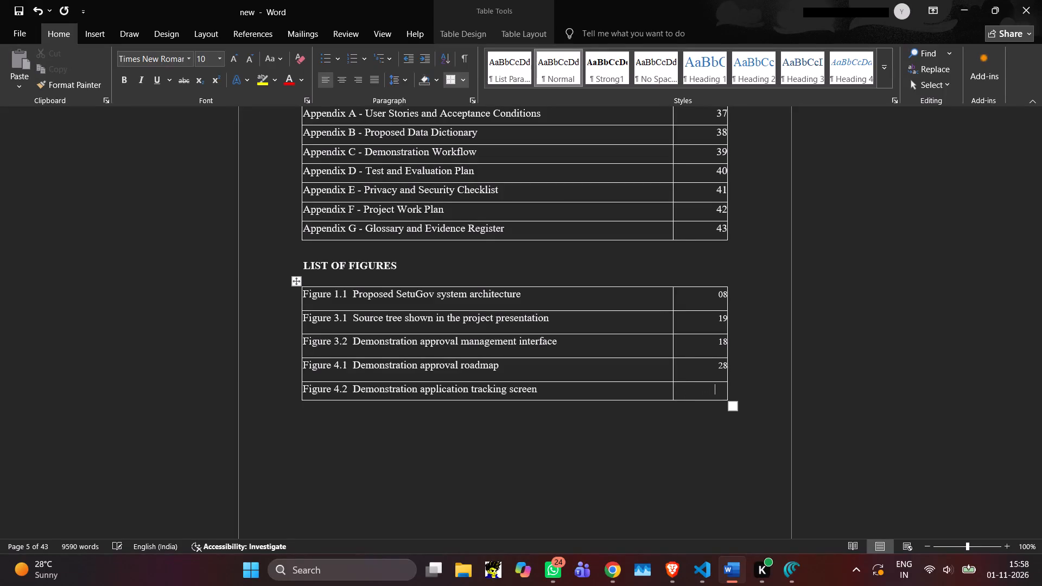
type("29")
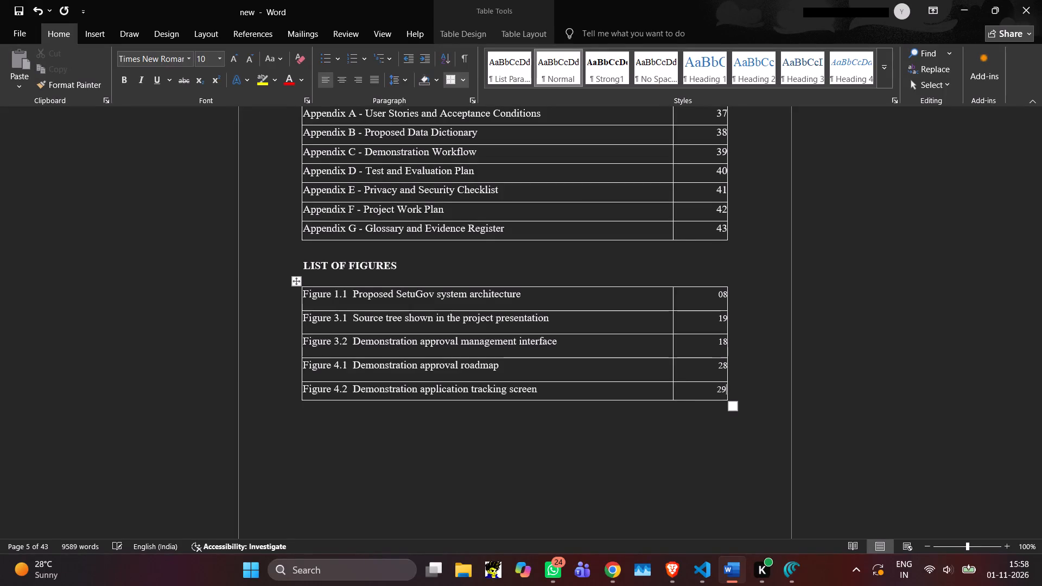
left_click(633, 501)
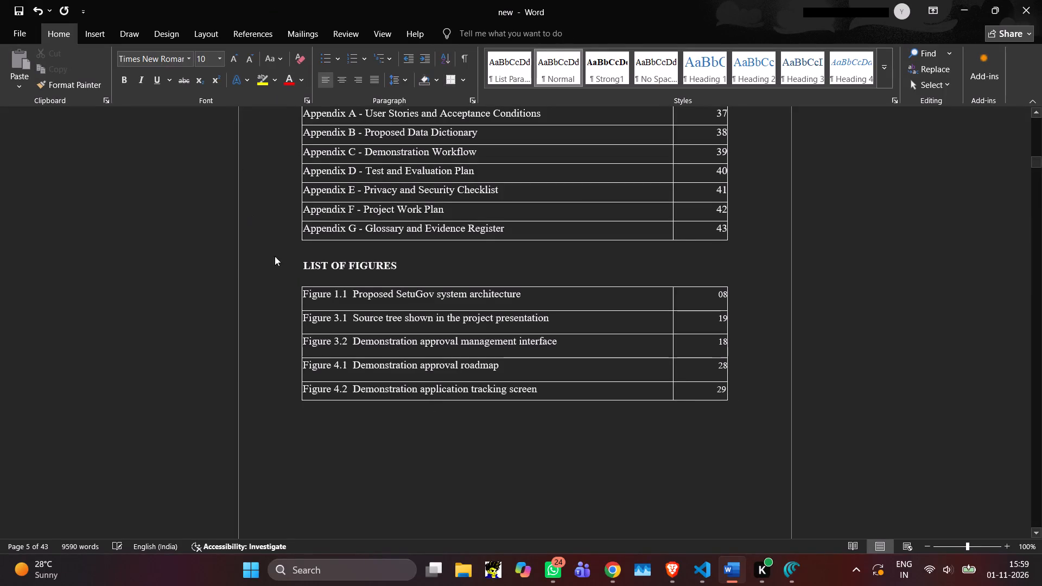
Review the Abstract page and the start of the Introduction chapter after the list of figures.
left_click(441, 494)
scroll(441, 494, "down", 2)
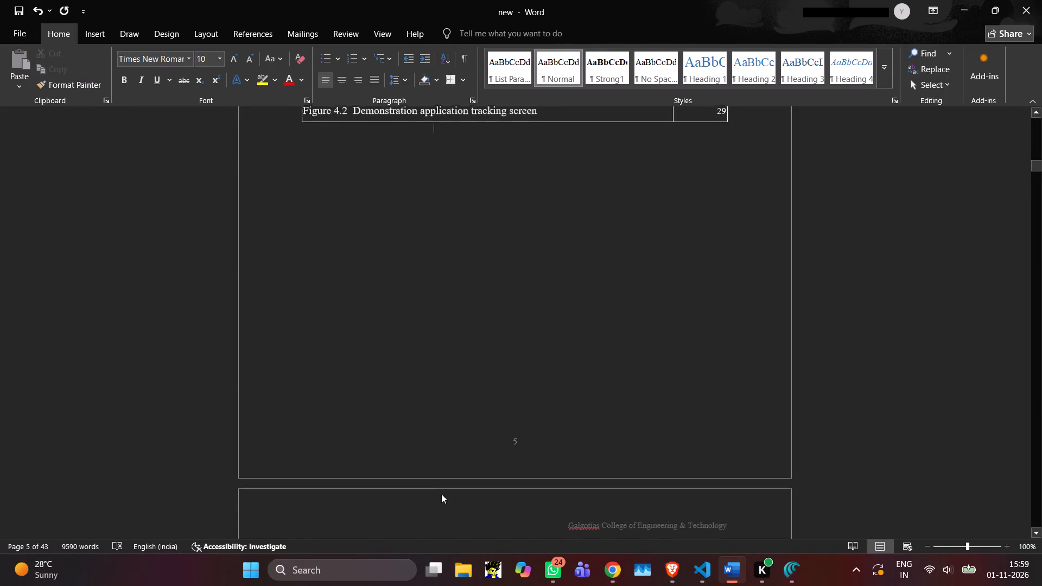
scroll(441, 494, "down", 6)
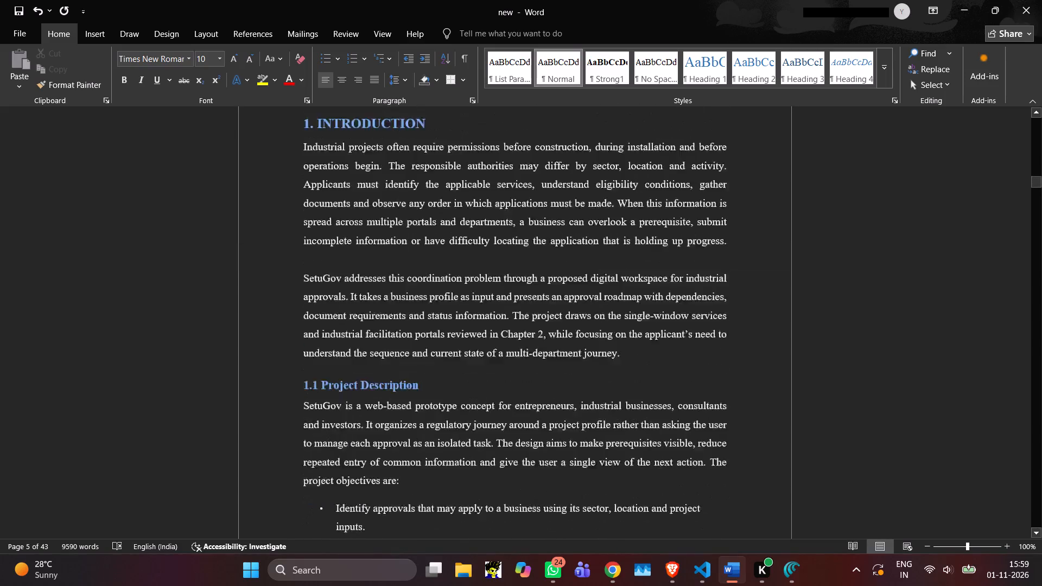
scroll(441, 494, "up", 2)
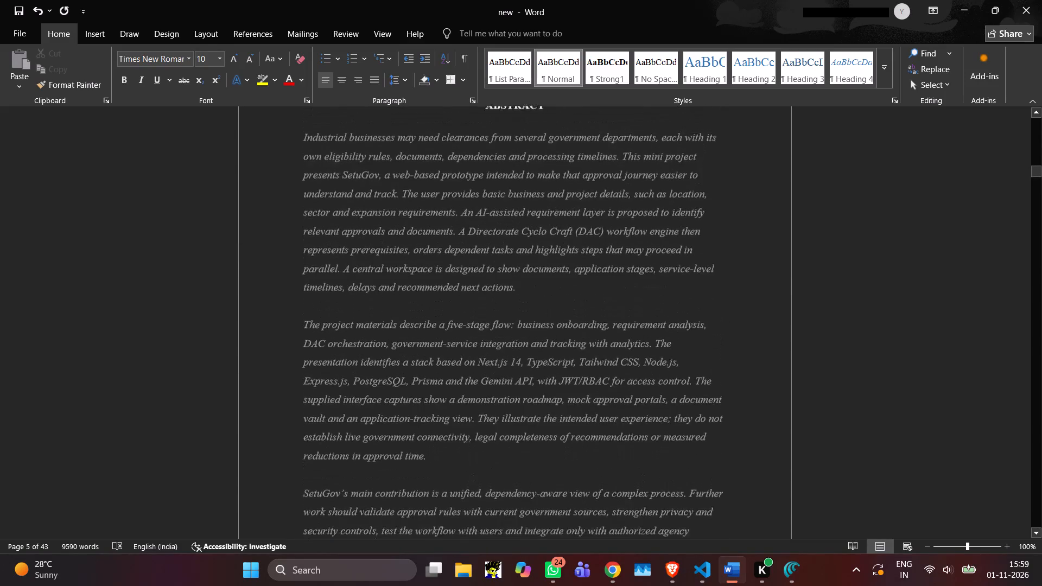
scroll(441, 494, "up", 2)
scroll(520, 375, "down", 4)
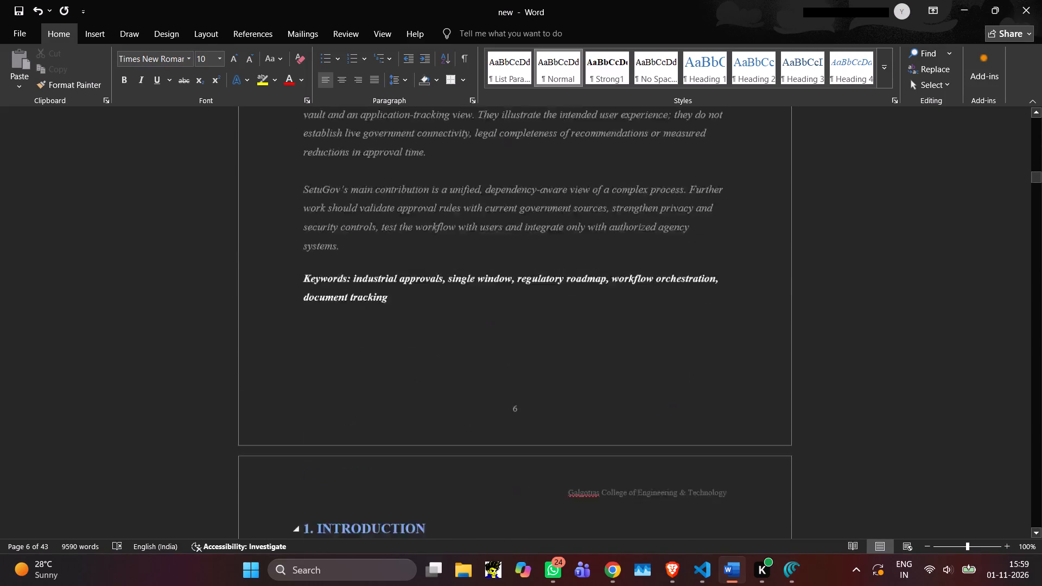
scroll(520, 375, "up", 2)
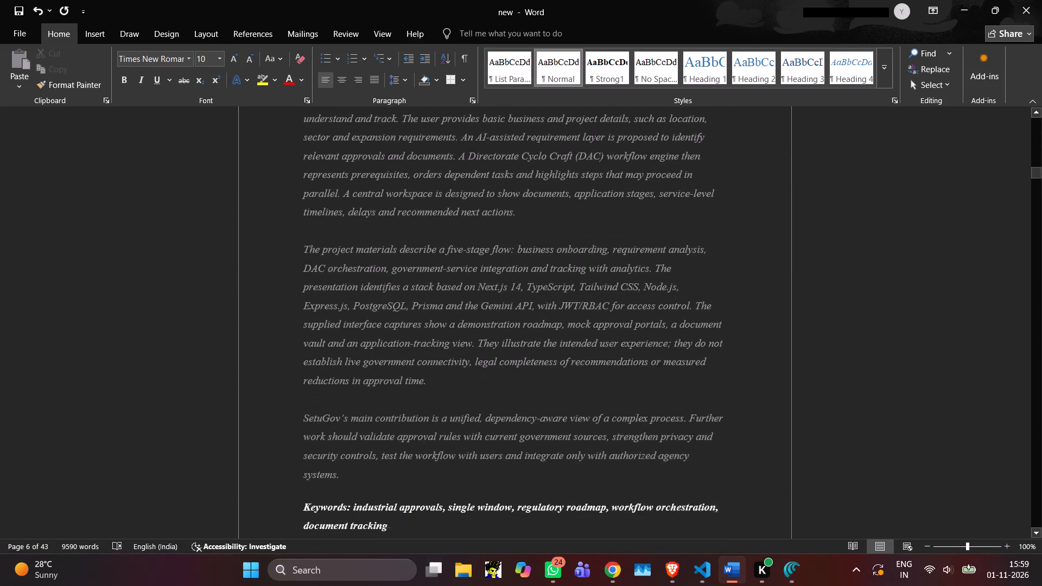
scroll(509, 289, "up", 1)
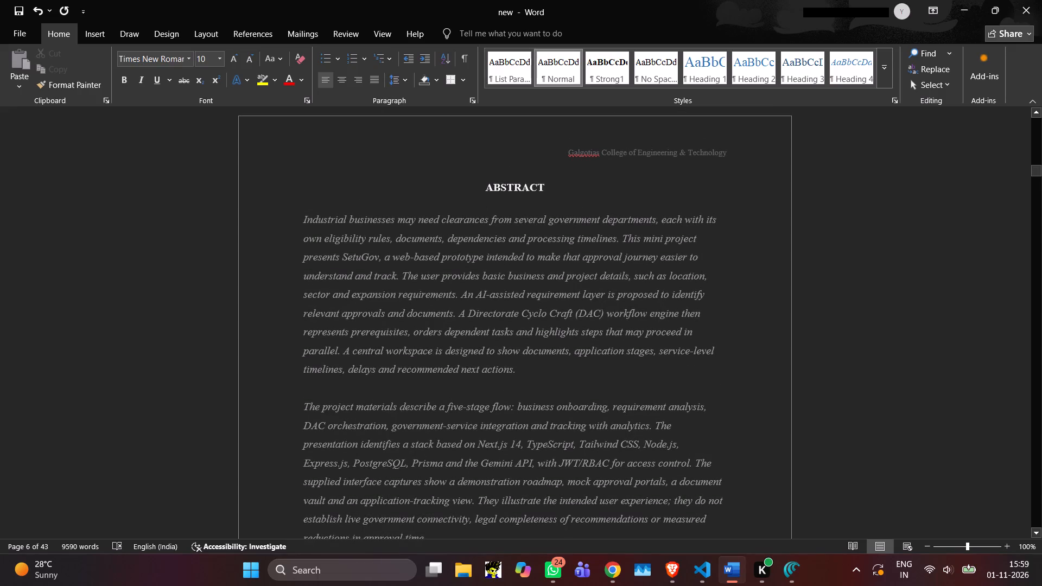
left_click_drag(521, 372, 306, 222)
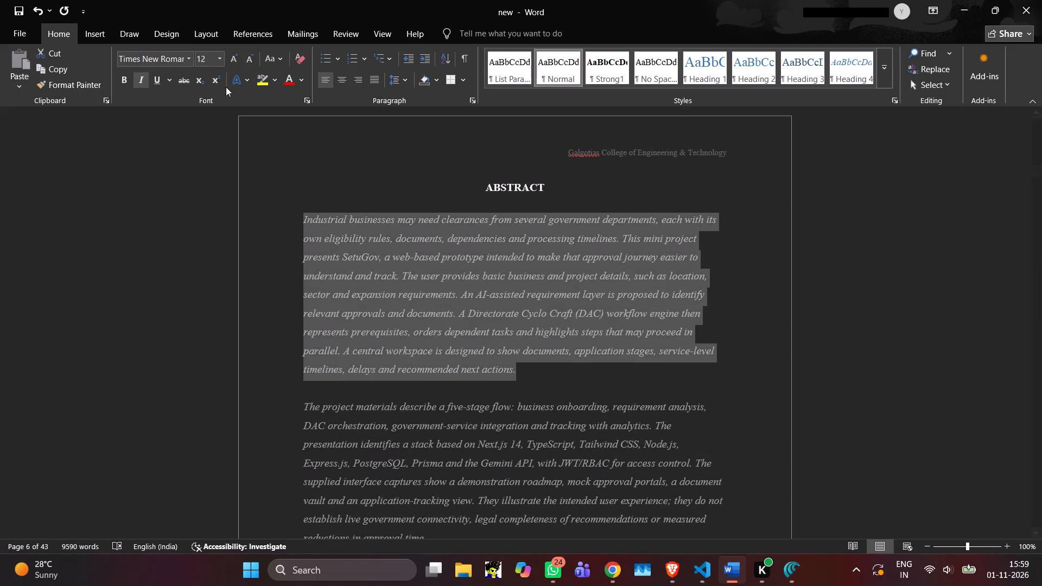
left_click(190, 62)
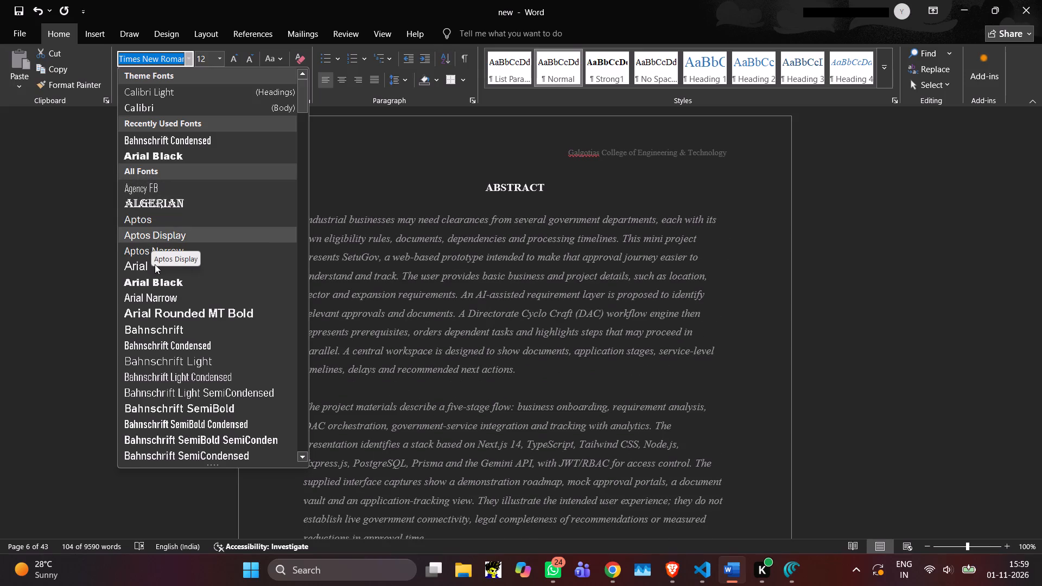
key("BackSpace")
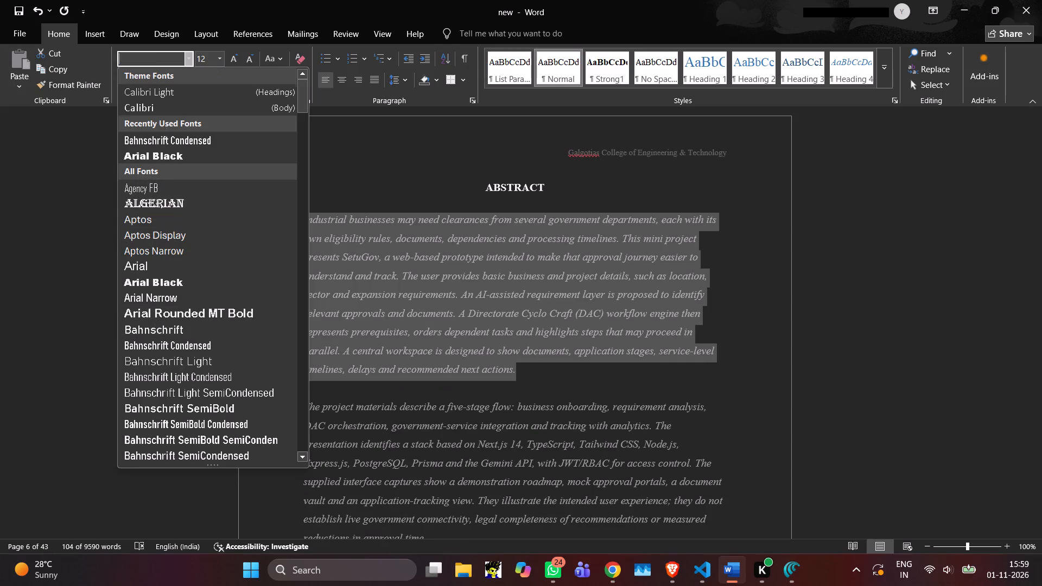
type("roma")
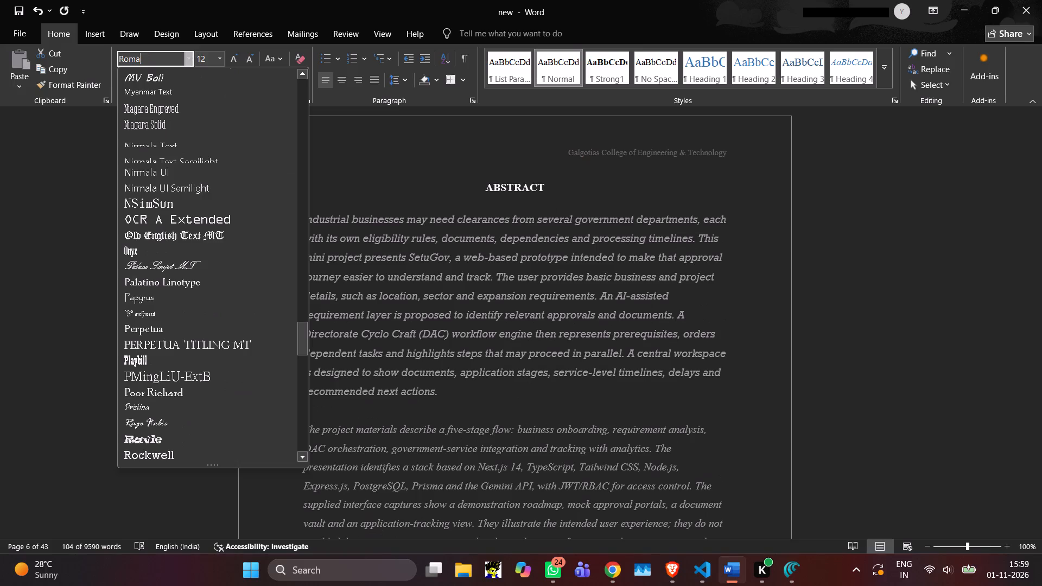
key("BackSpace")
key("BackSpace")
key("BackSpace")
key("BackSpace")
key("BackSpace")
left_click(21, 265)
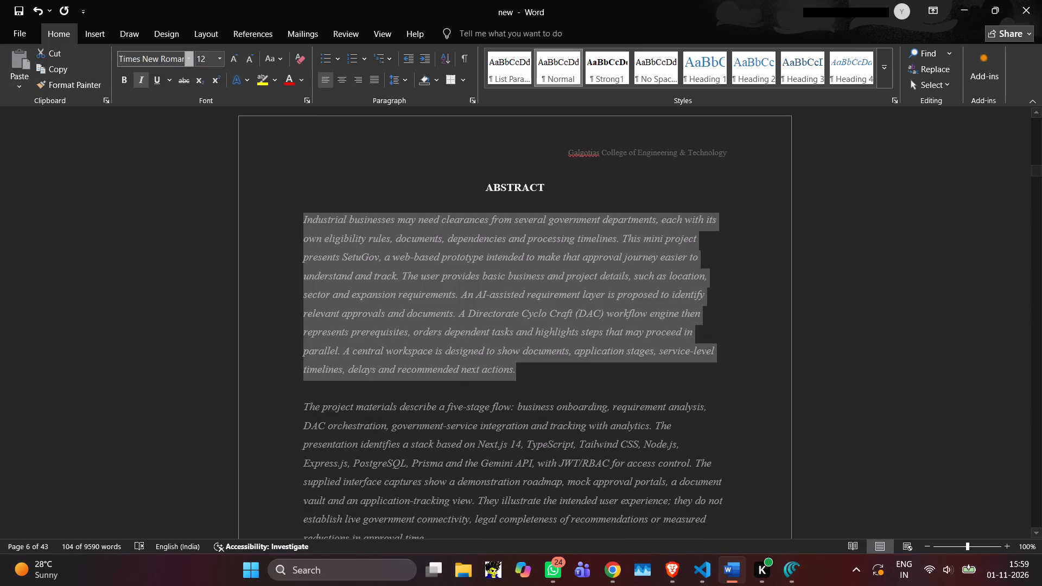
Check the font of the Introduction's first paragraph and apply Times New Roman to the first paragraph of the Abstract to match.
scroll(343, 374, "down", 5)
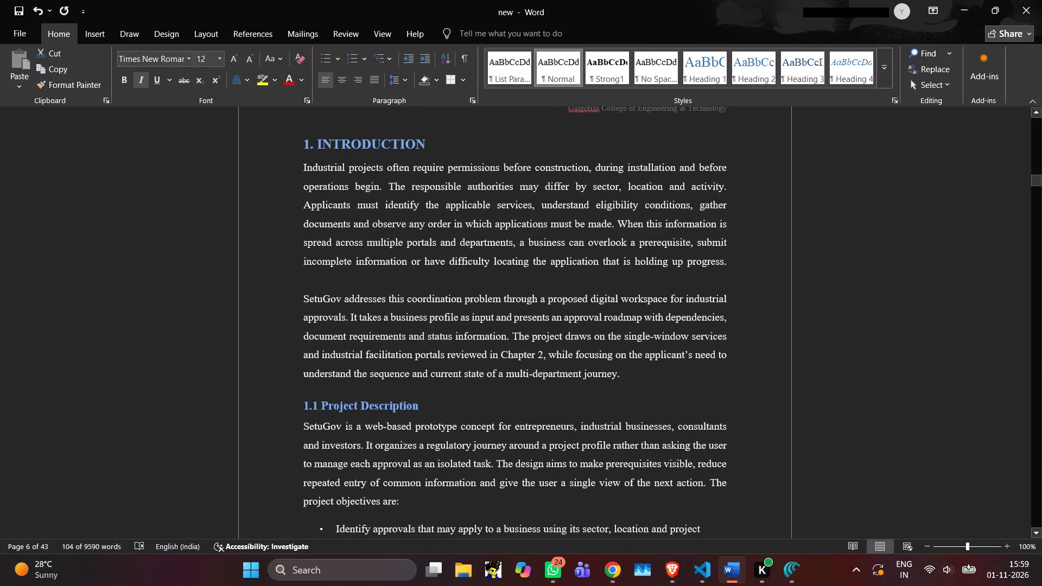
left_click_drag(728, 264, 313, 164)
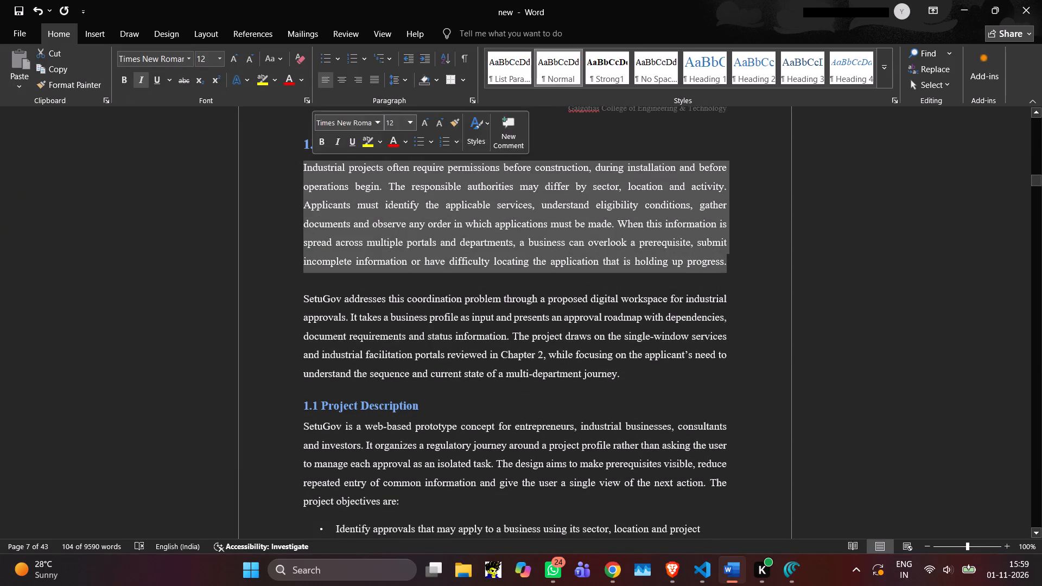
right_click(376, 185)
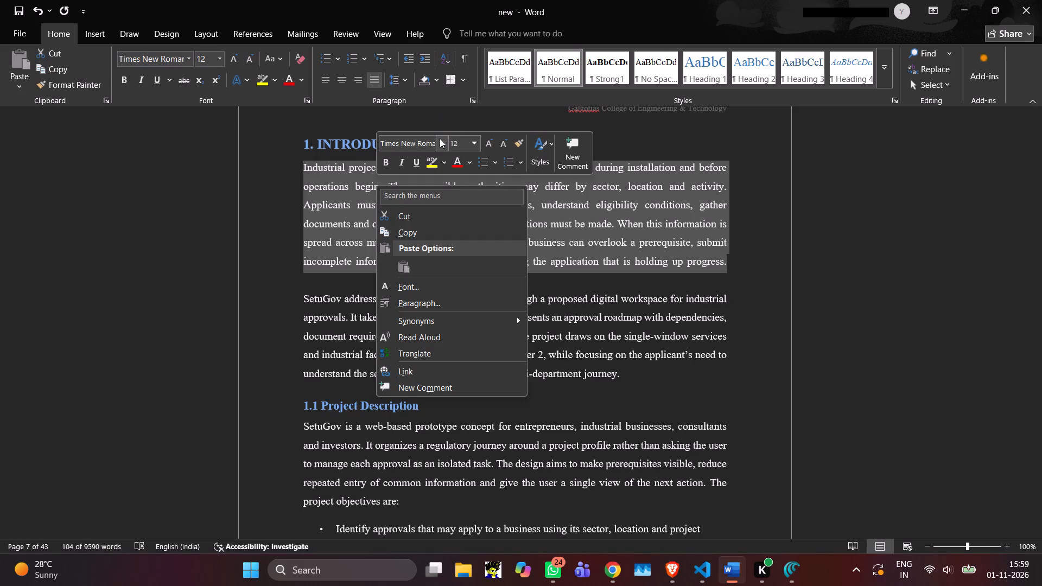
left_click(333, 215)
scroll(333, 215, "up", 4)
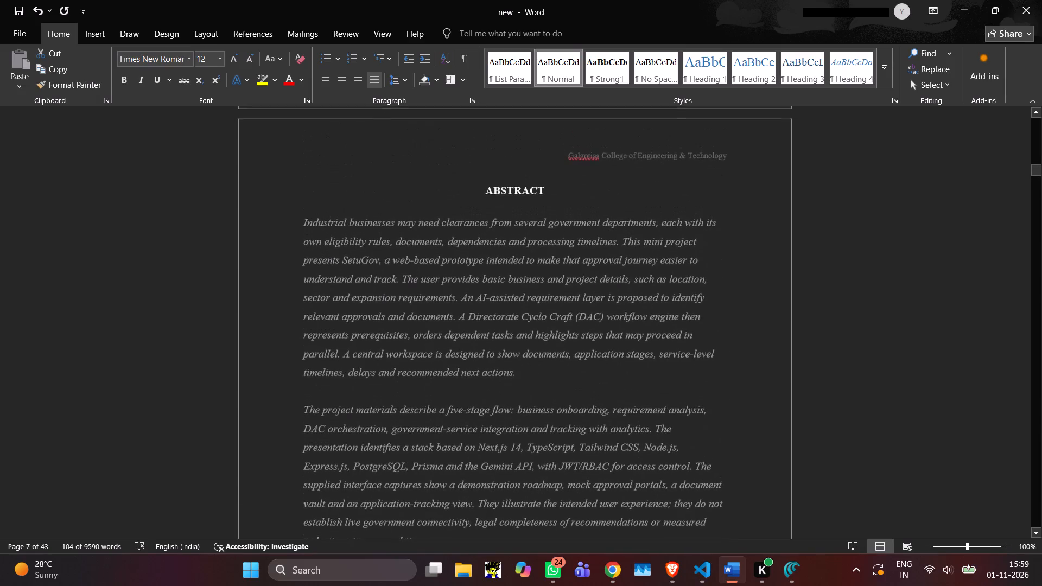
left_click_drag(516, 371, 306, 226)
right_click(314, 210)
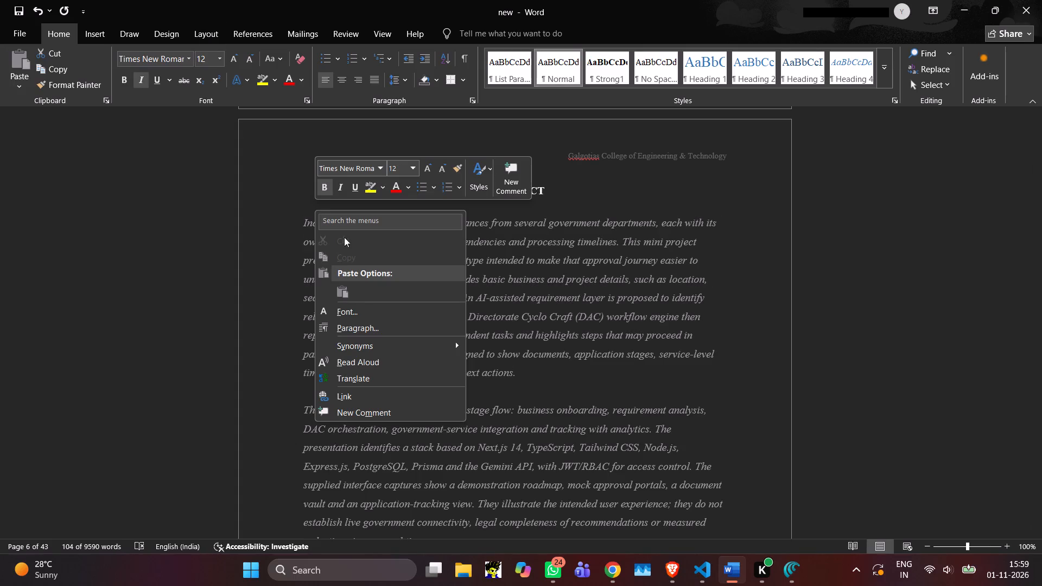
left_click(382, 169)
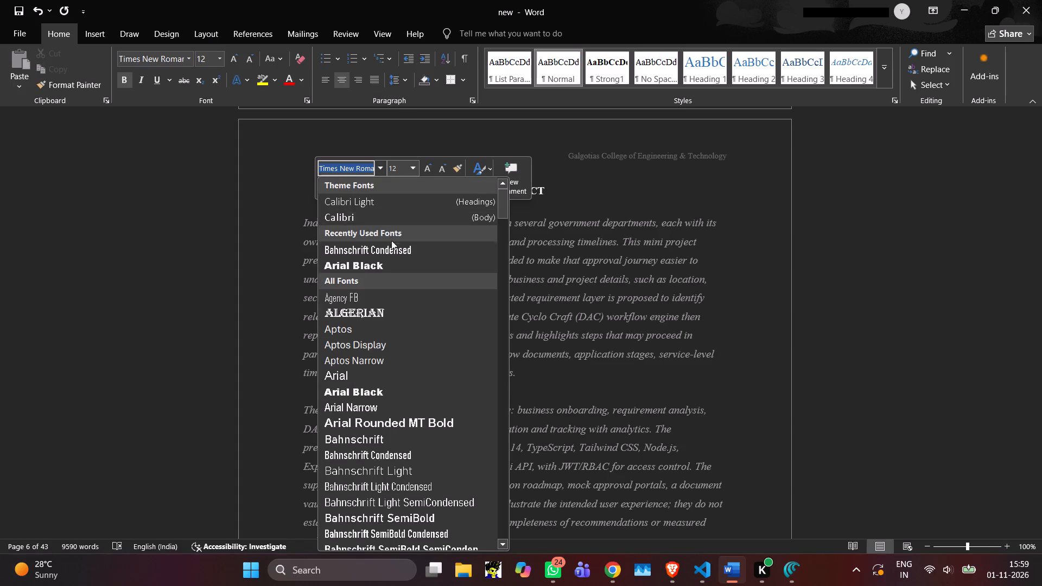
left_click(587, 319)
left_click_drag(536, 374, 353, 253)
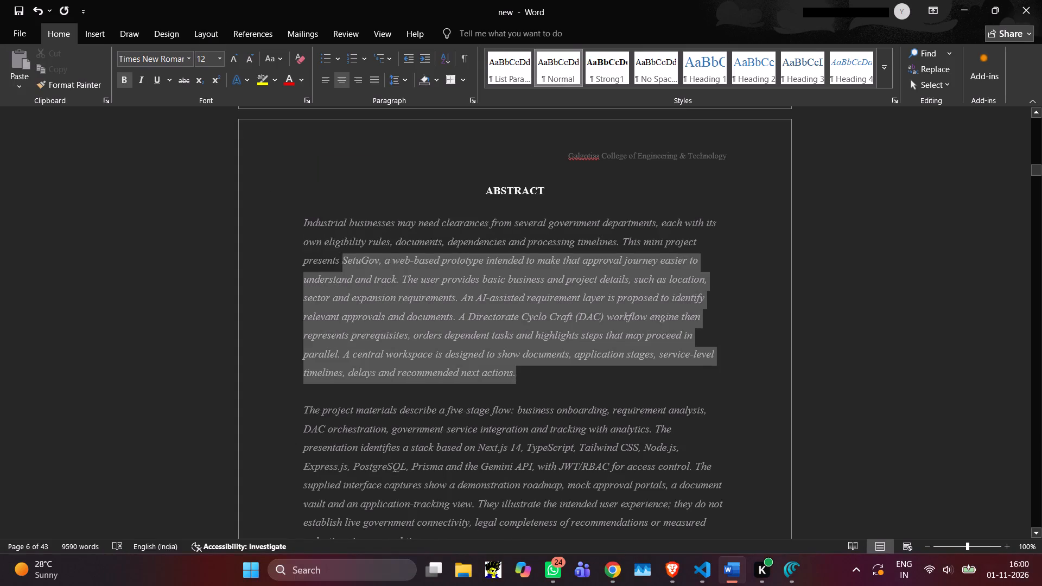
left_click_drag(353, 253, 309, 225)
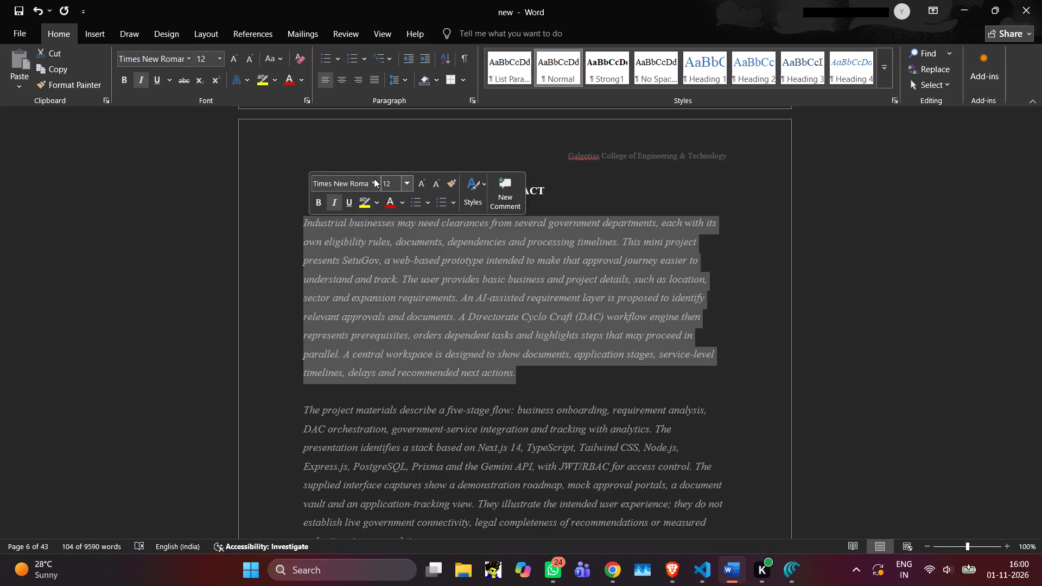
left_click(374, 180)
left_click(354, 181)
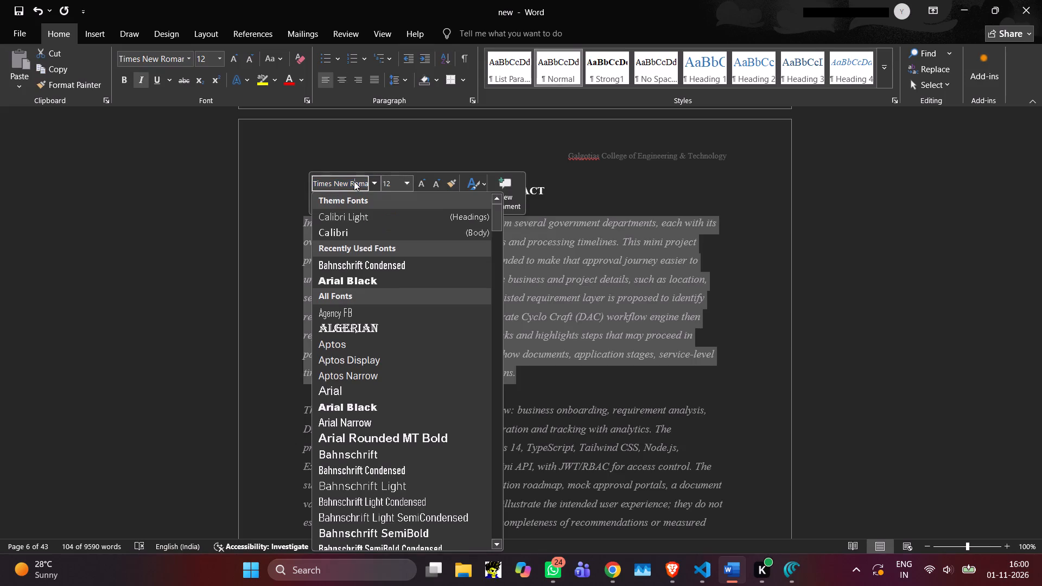
key("Return")
left_click(482, 368)
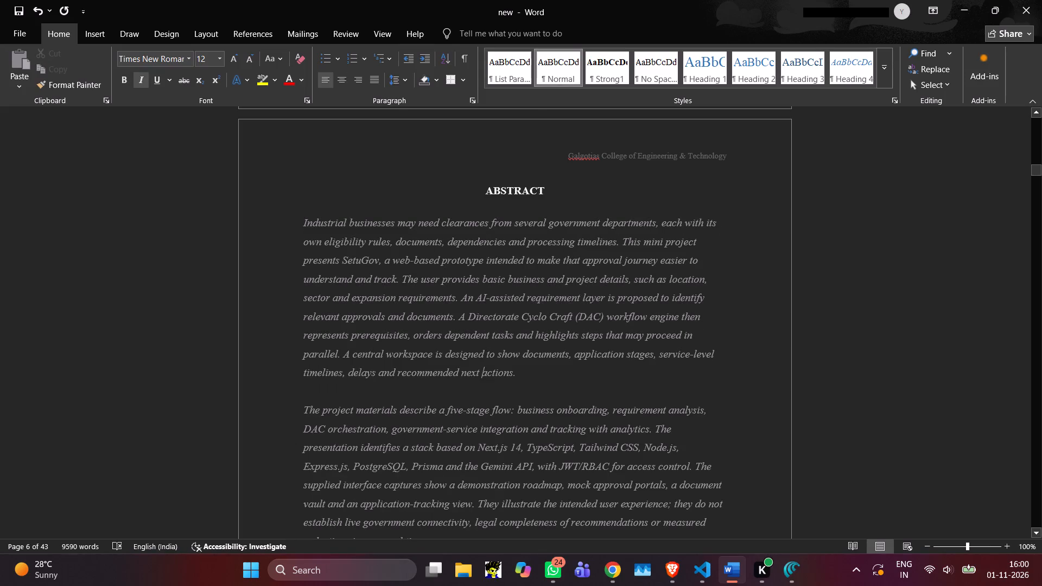